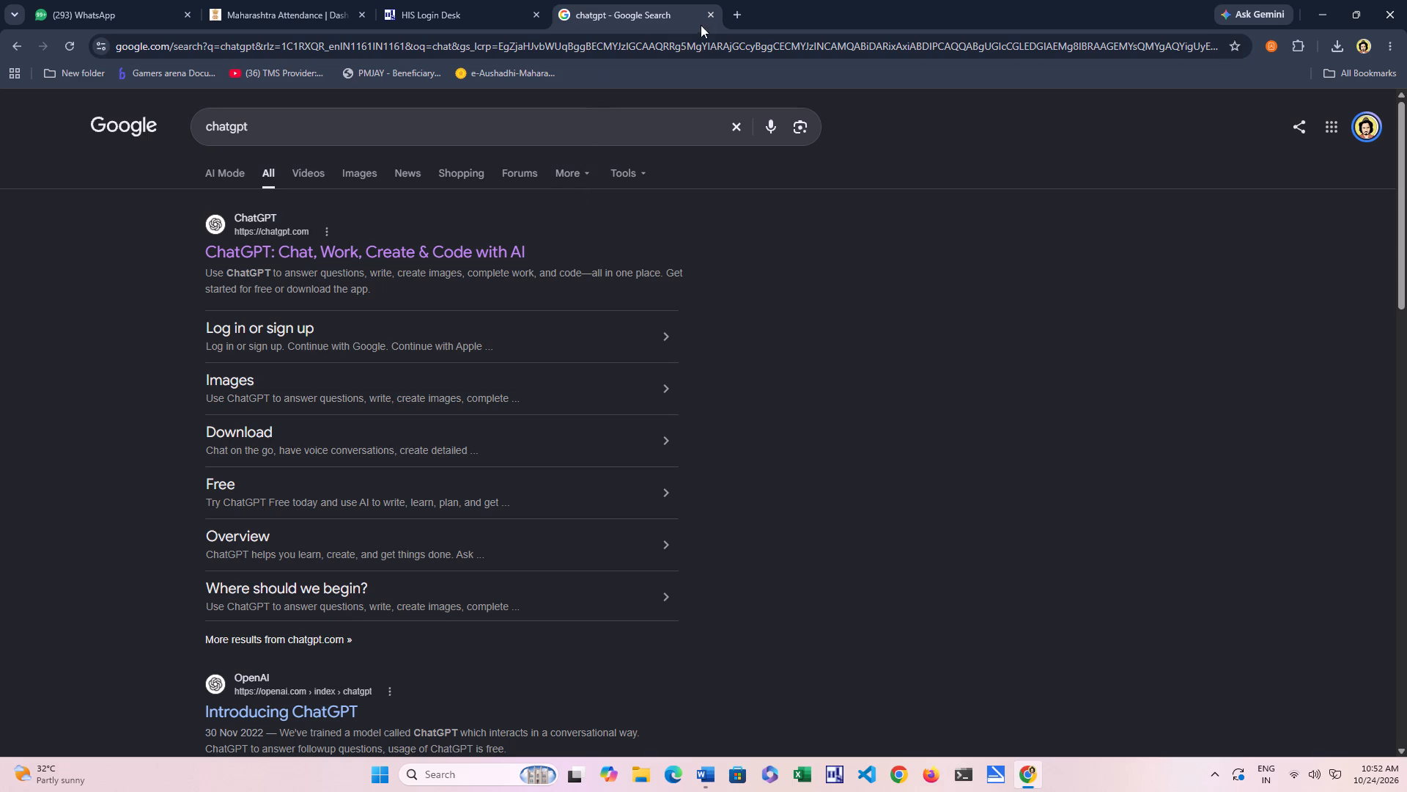
Switch to Word and create a new blank document.
left_click(706, 769)
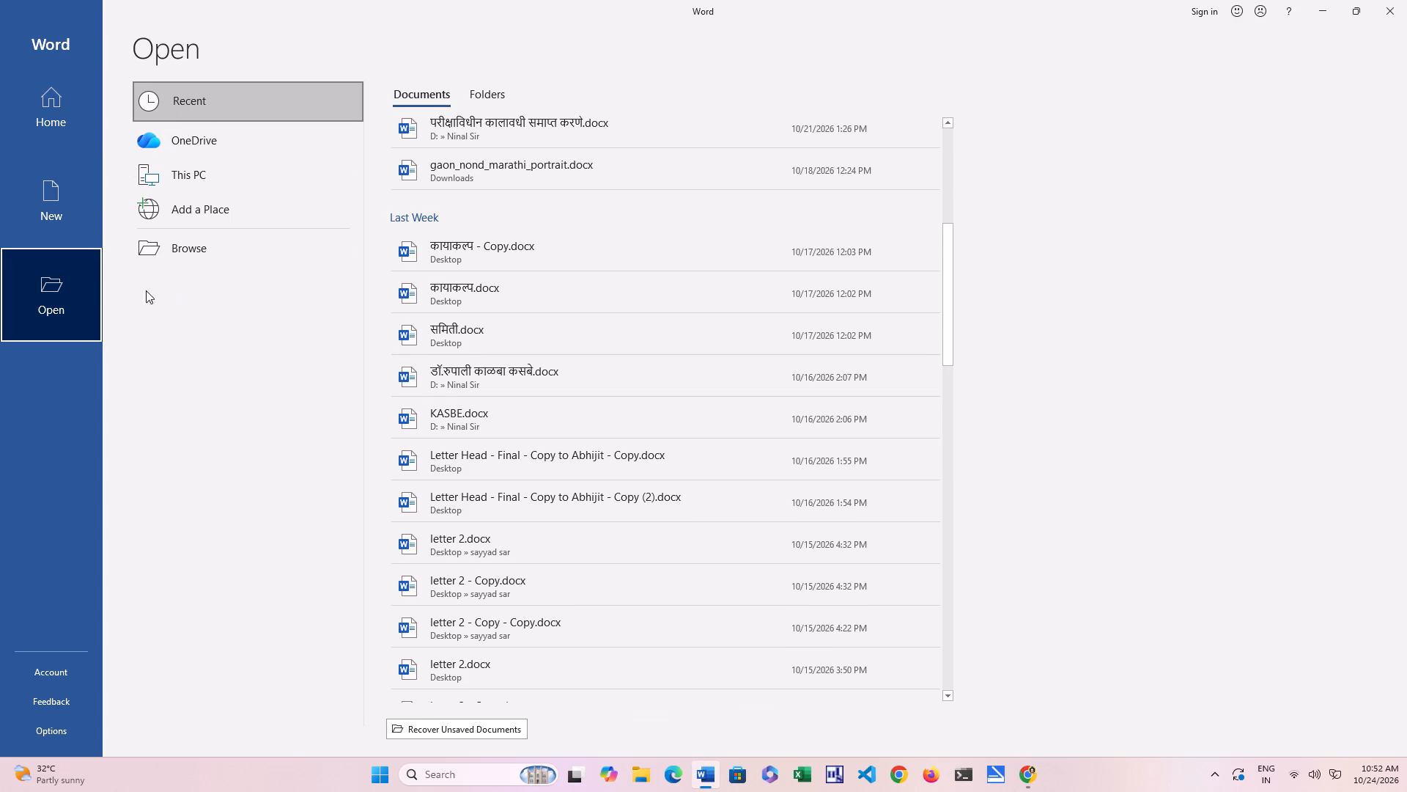
left_click(29, 183)
left_click(159, 145)
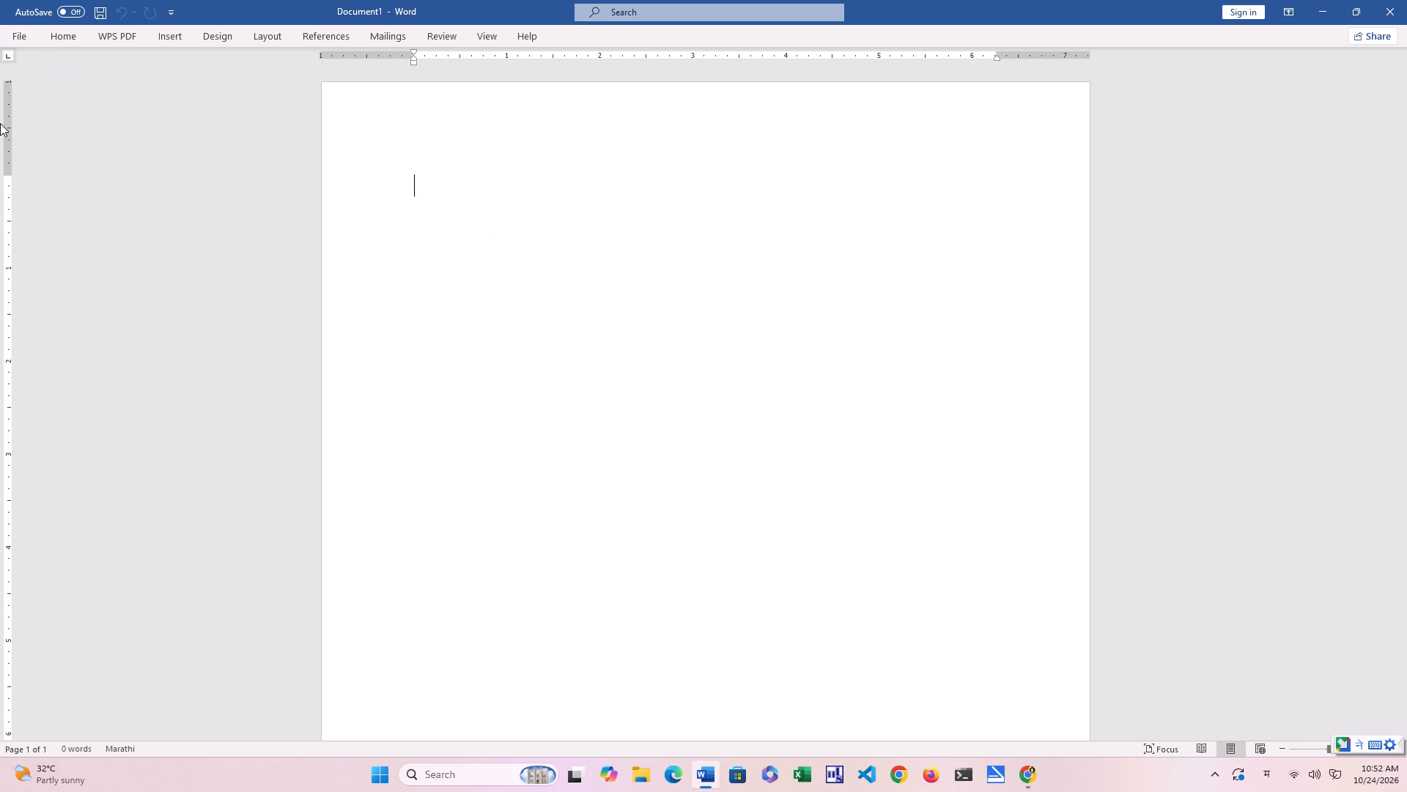
Enter the first line in Marathi by phonetic transliteration of "aarogy karmachri yanche nav".
type("aar")
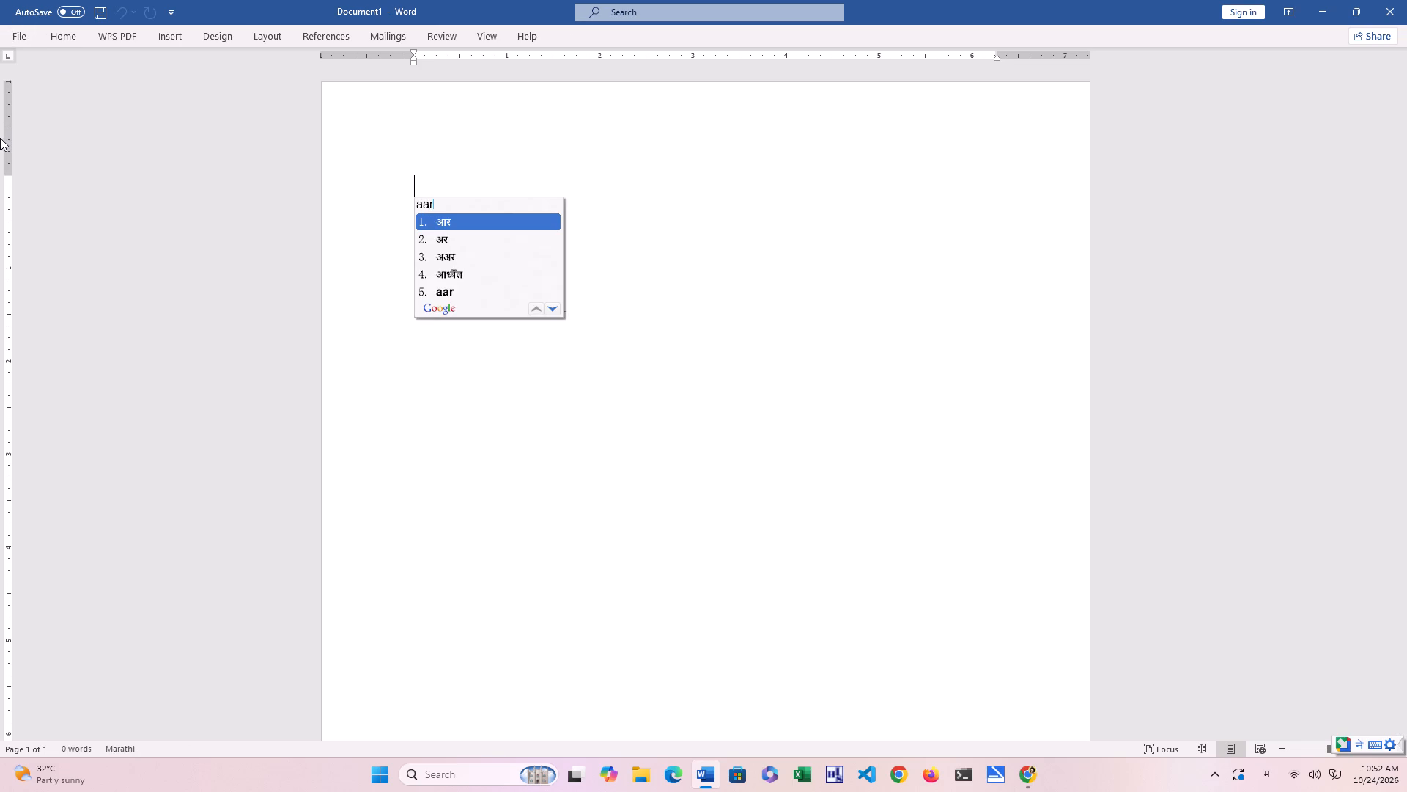
type("ogy")
key("space")
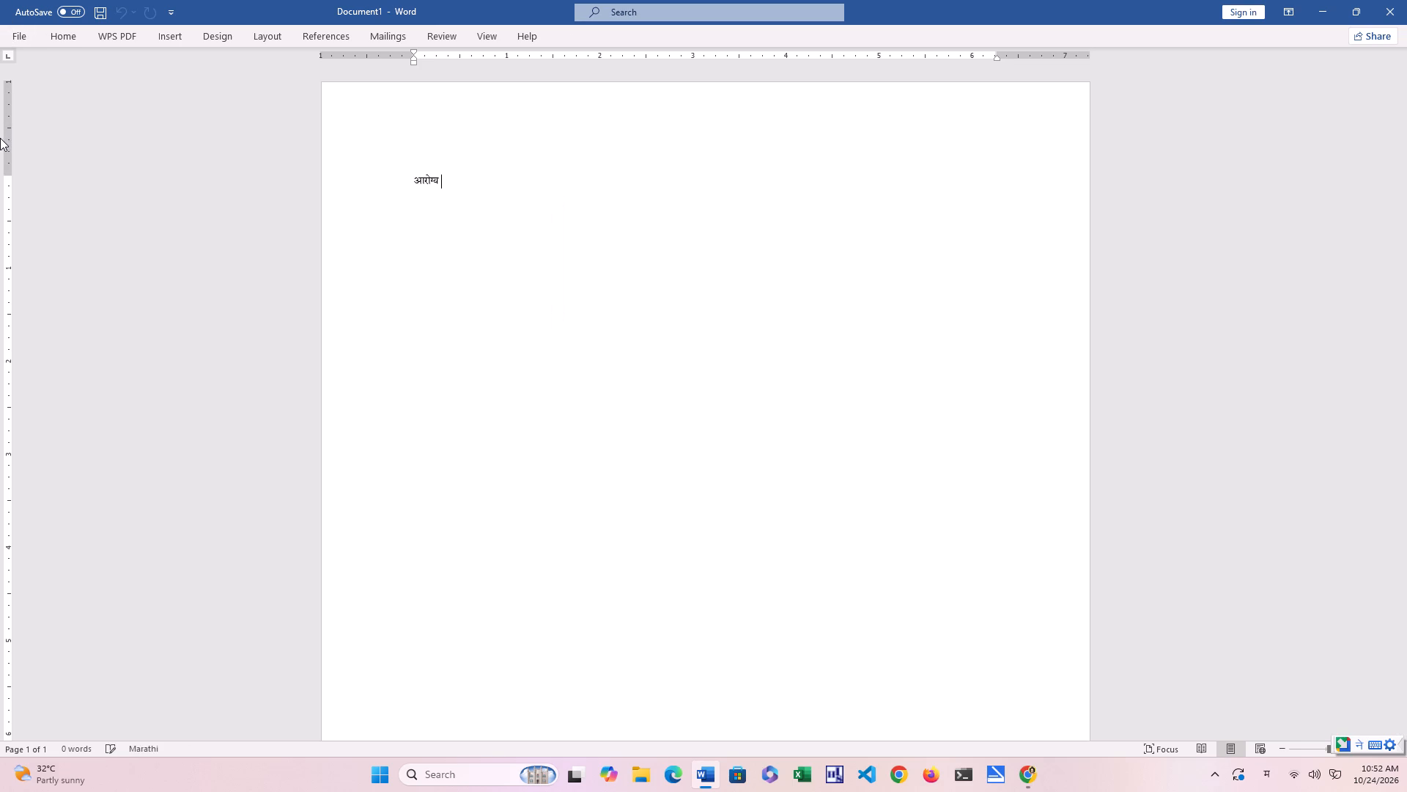
type("karmachri")
key("space")
type("yanche nav")
key("space")
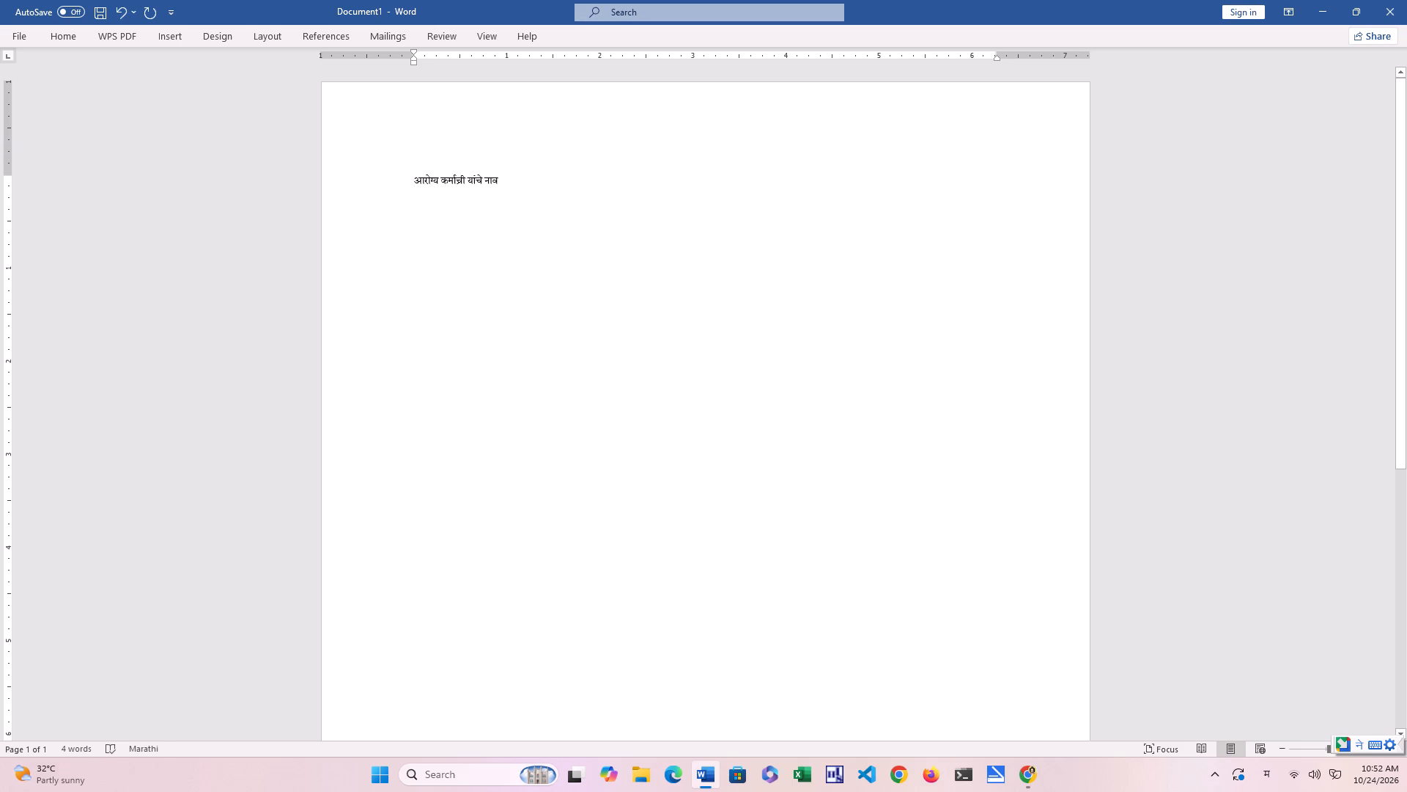
Replace the misspelled second word of the line with "कर्मचारी".
left_click_drag(466, 179, 444, 182)
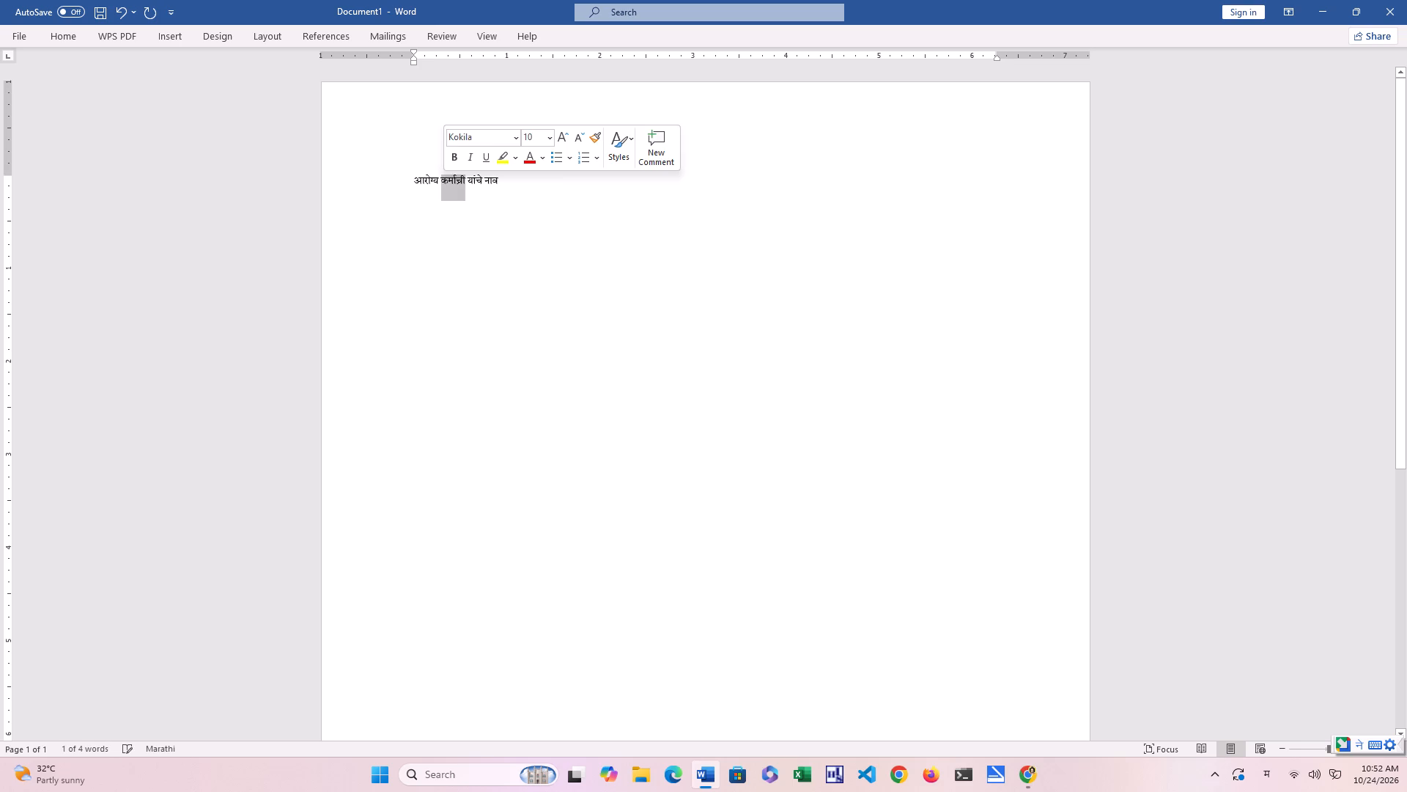
type("karmacha")
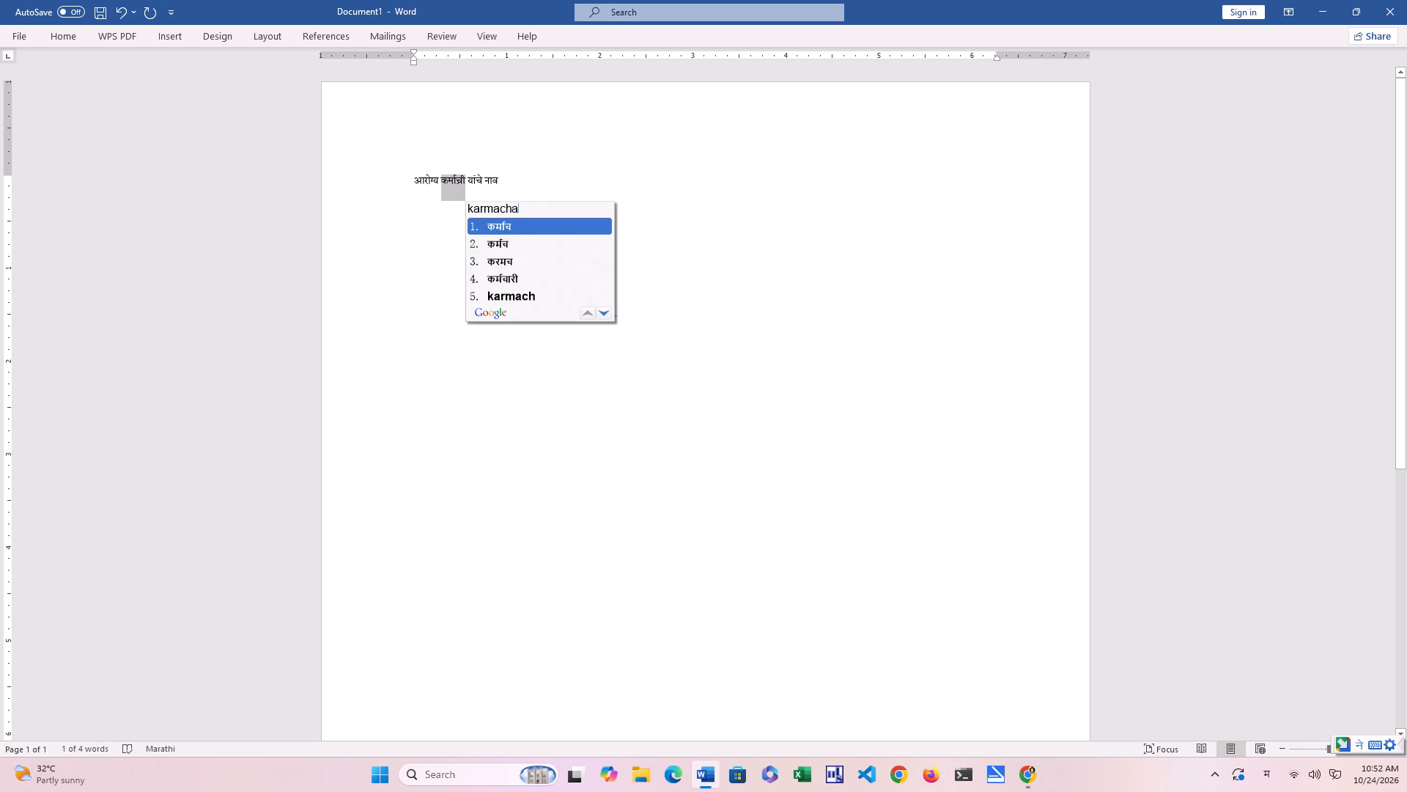
key("Down")
key("Down")
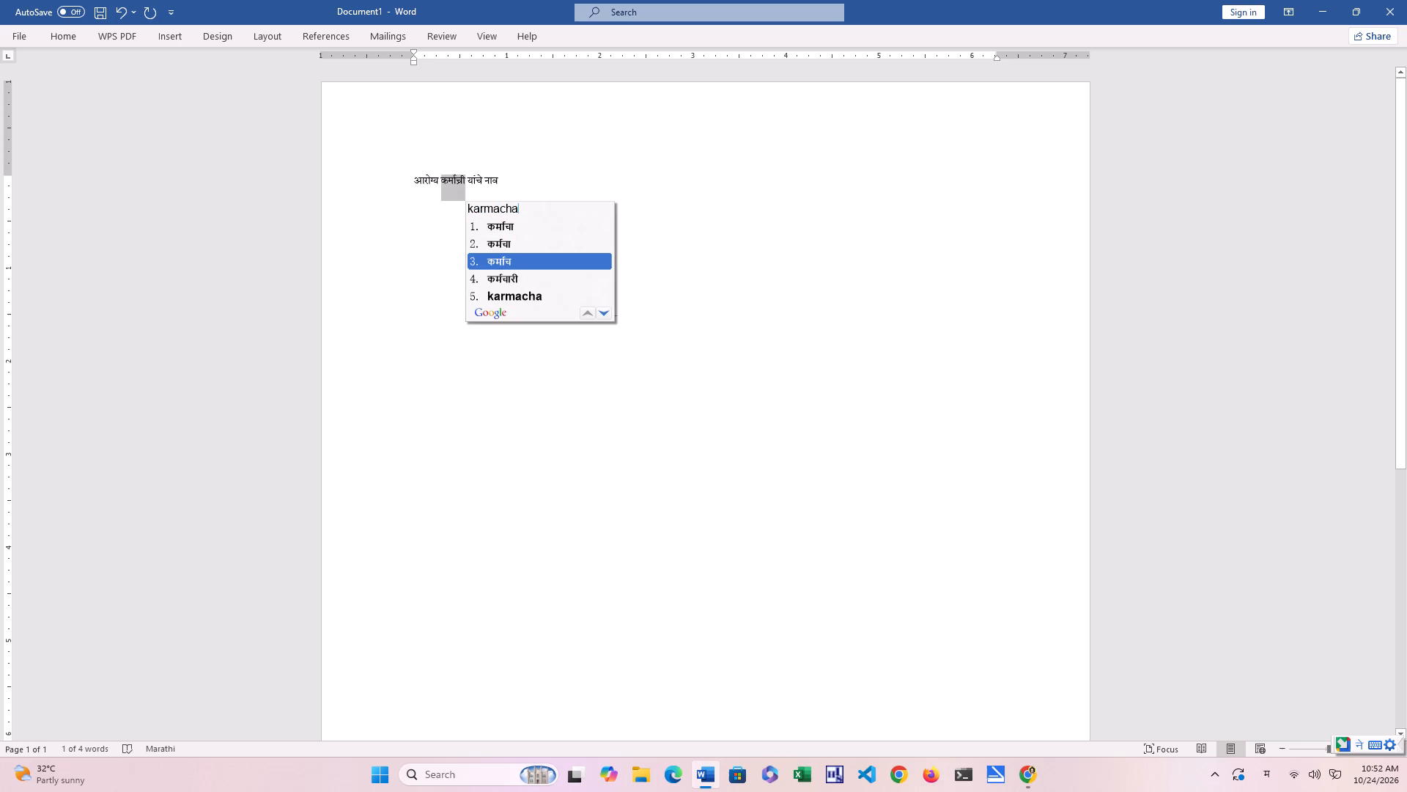
key("Down")
key("space")
key("Return")
key("BackSpace")
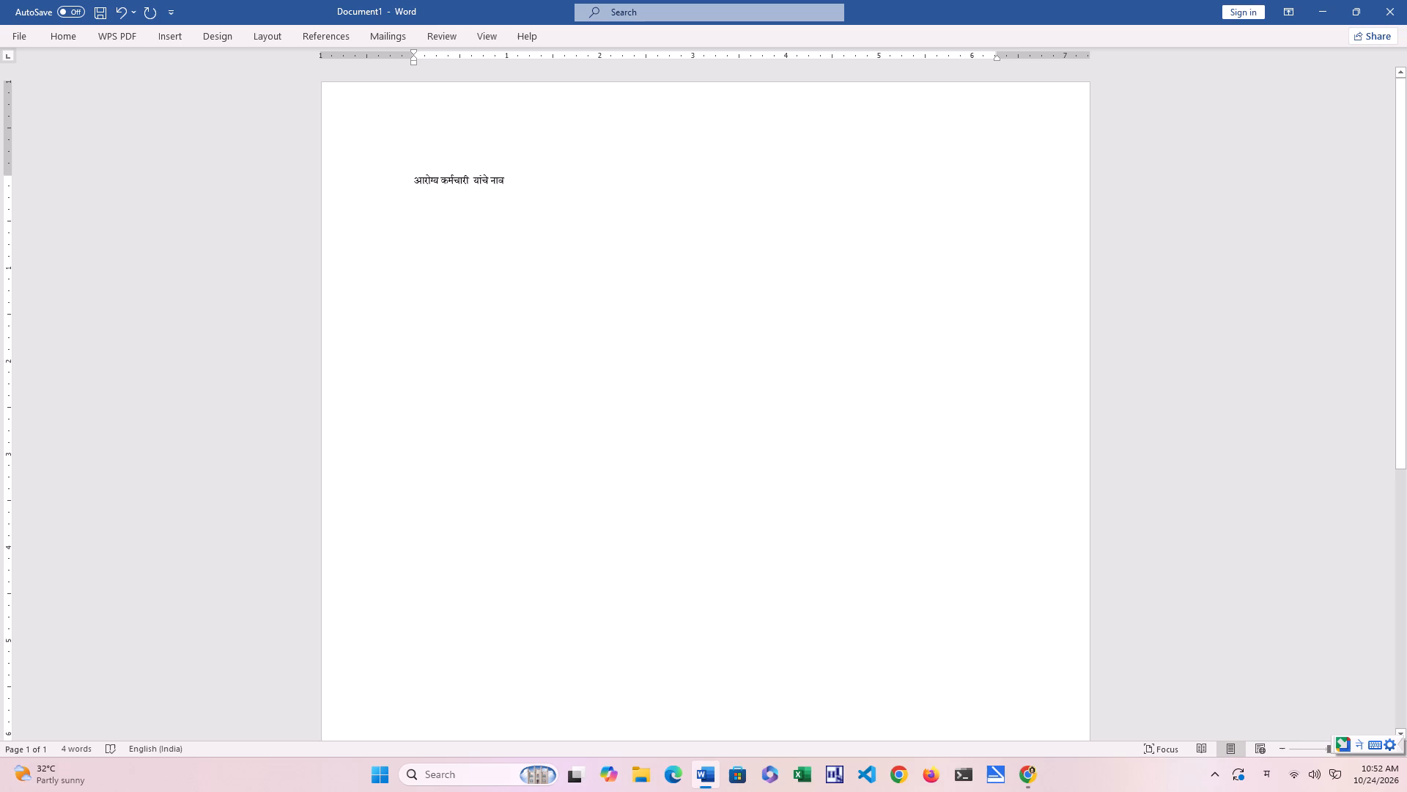
Enlarge the whole line "आरोग्य कर्मचारी यांचे नाव" by three font-size steps.
left_click_drag(508, 178, 363, 180)
triple_click(488, 140)
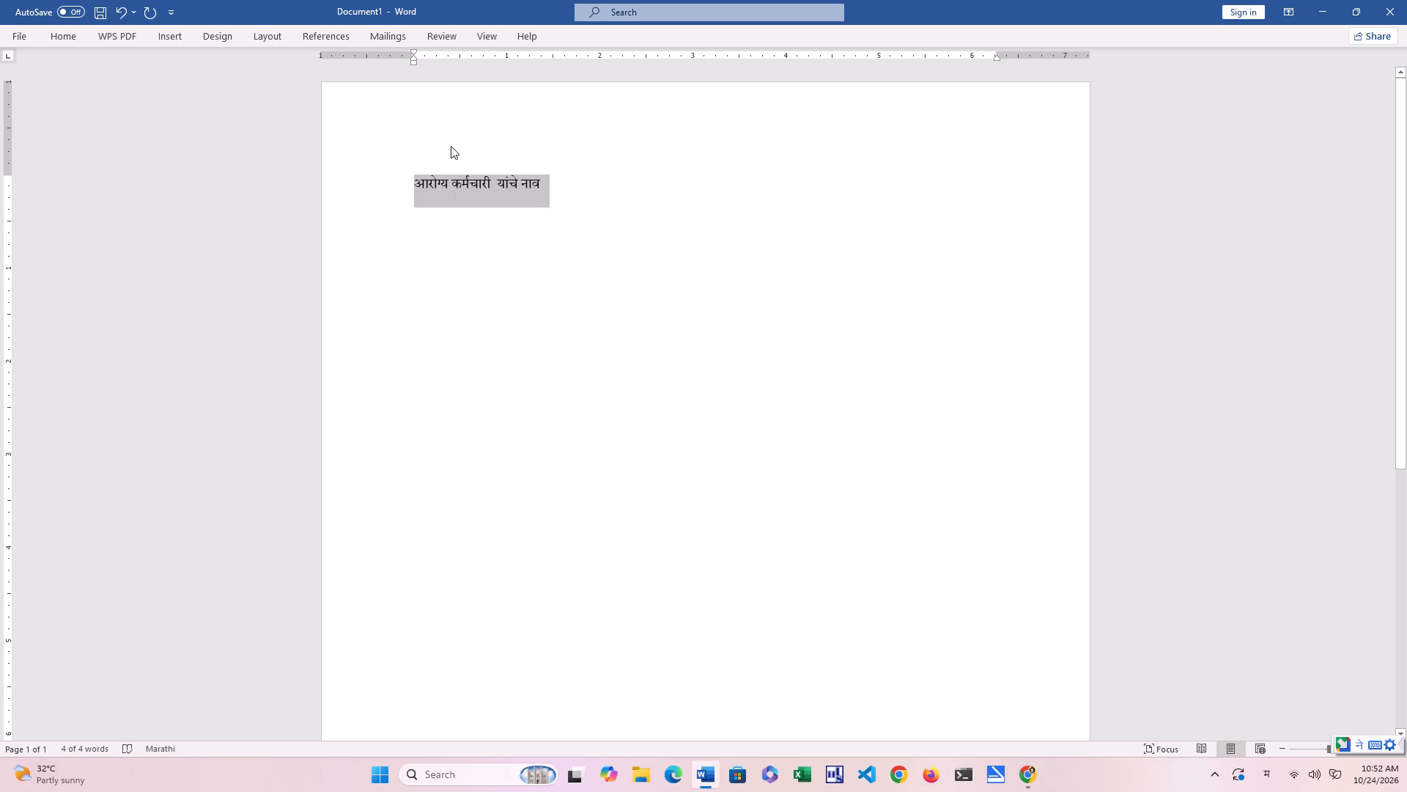
right_click(451, 172)
left_click_drag(502, 301, 512, 317)
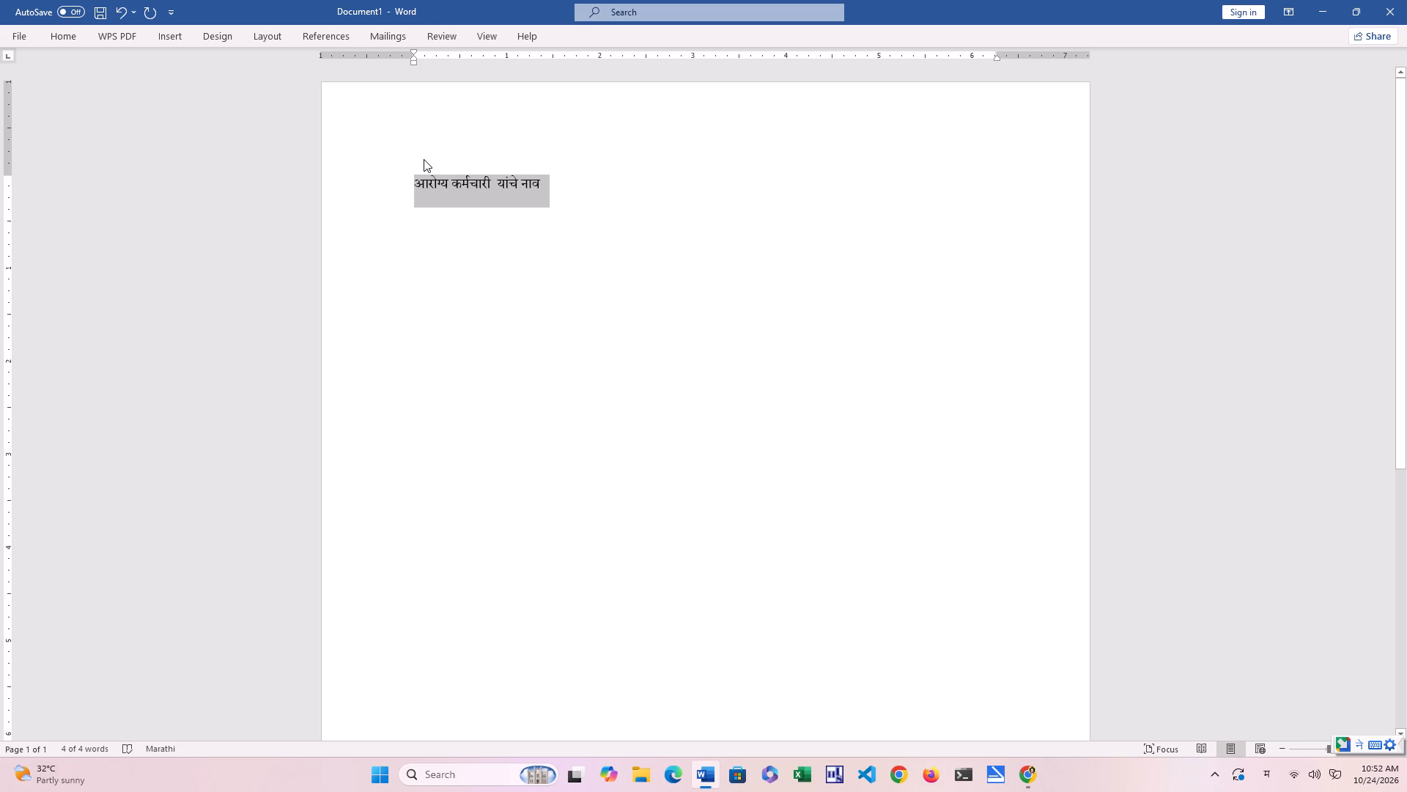
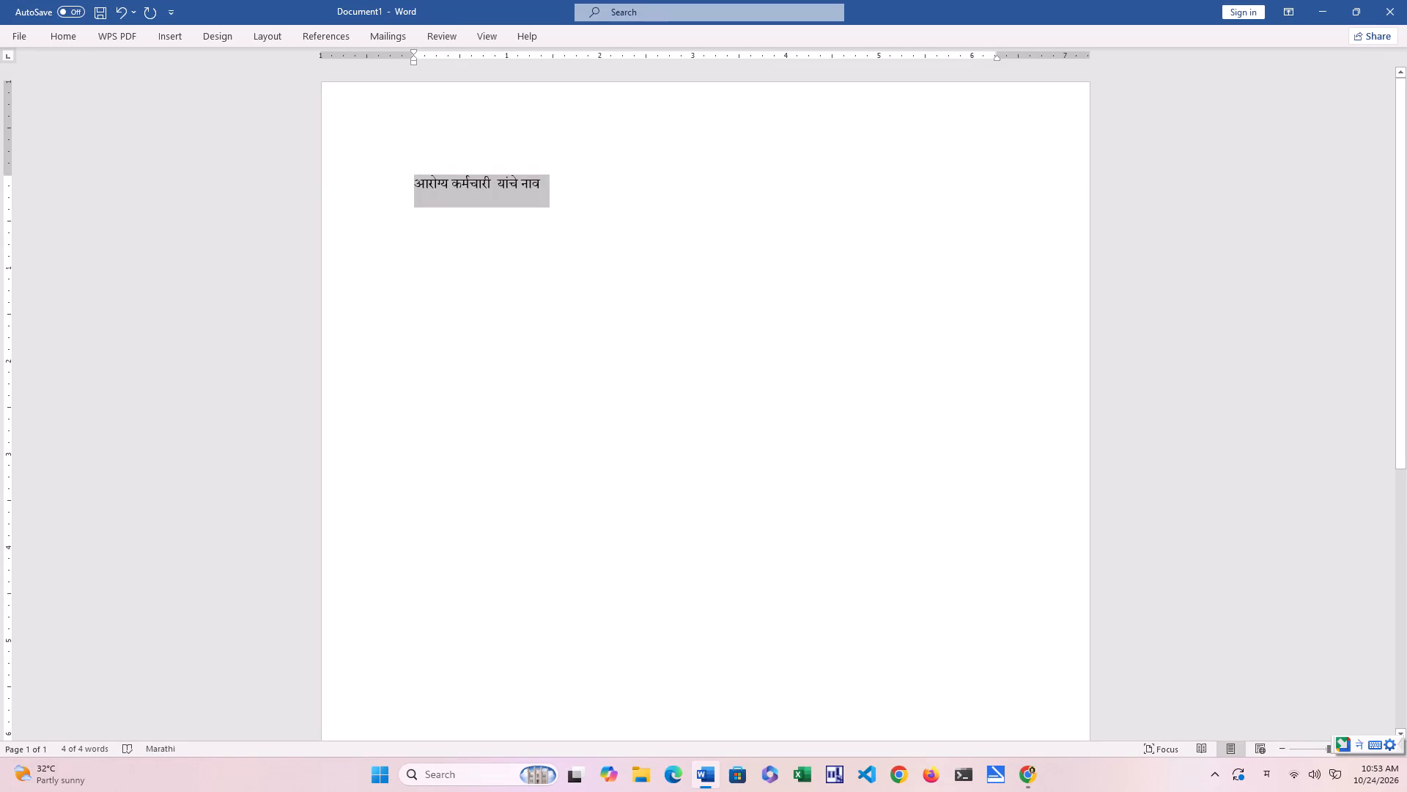
Enlarge the selected line "आरोग्य कर्मचारी यांचे नाव" to 28 pt.
right_click_drag(531, 194, 525, 203)
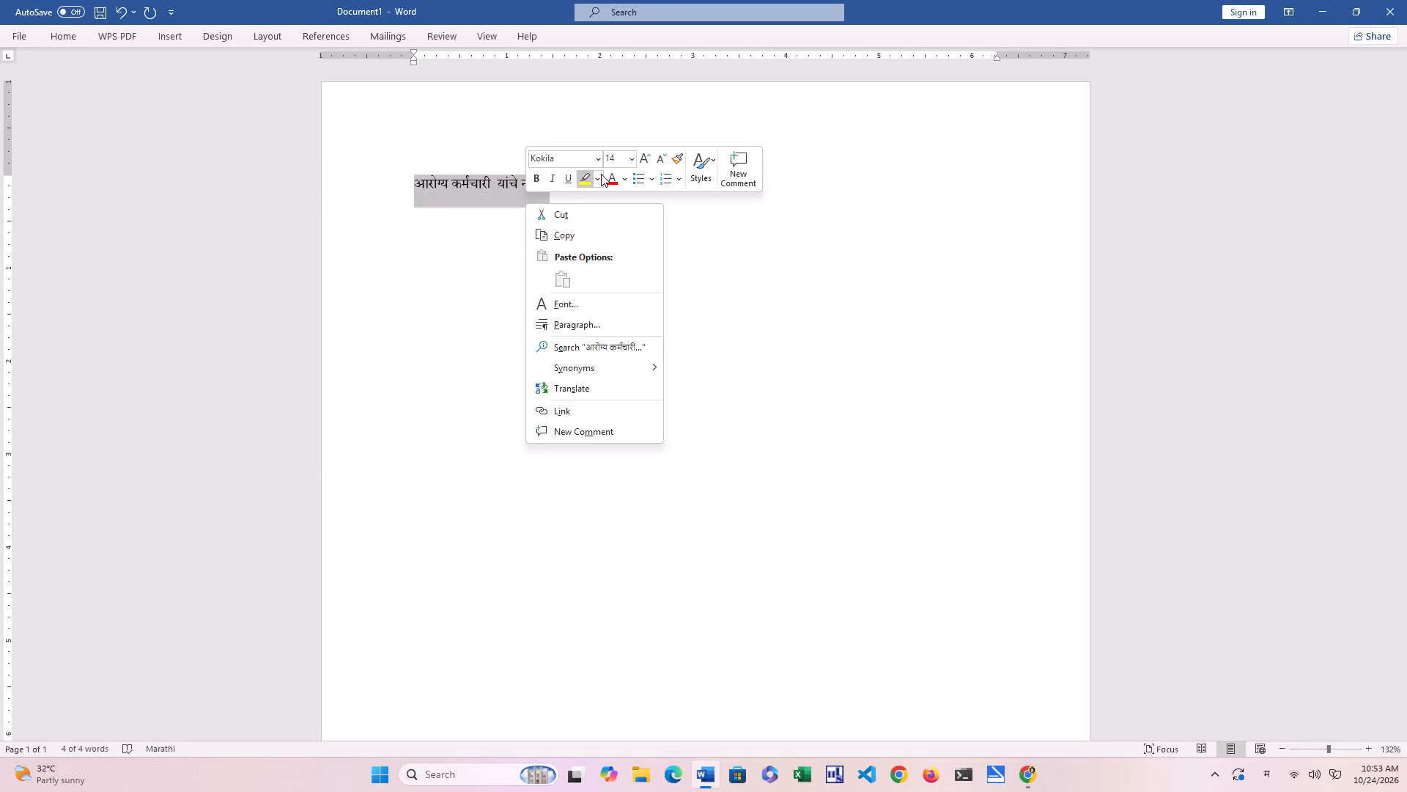
triple_click(651, 166)
double_click(651, 166)
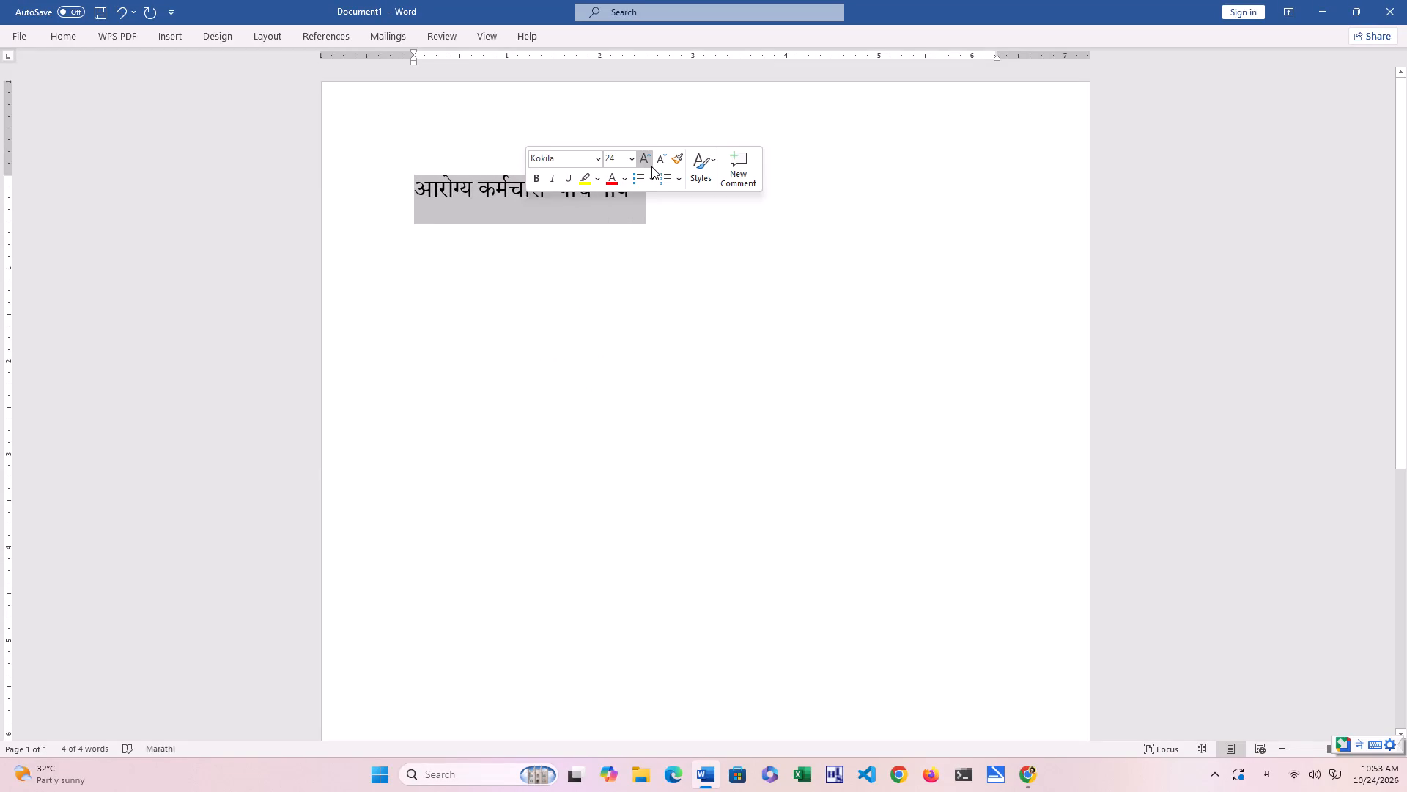
double_click(651, 166)
left_click(671, 274)
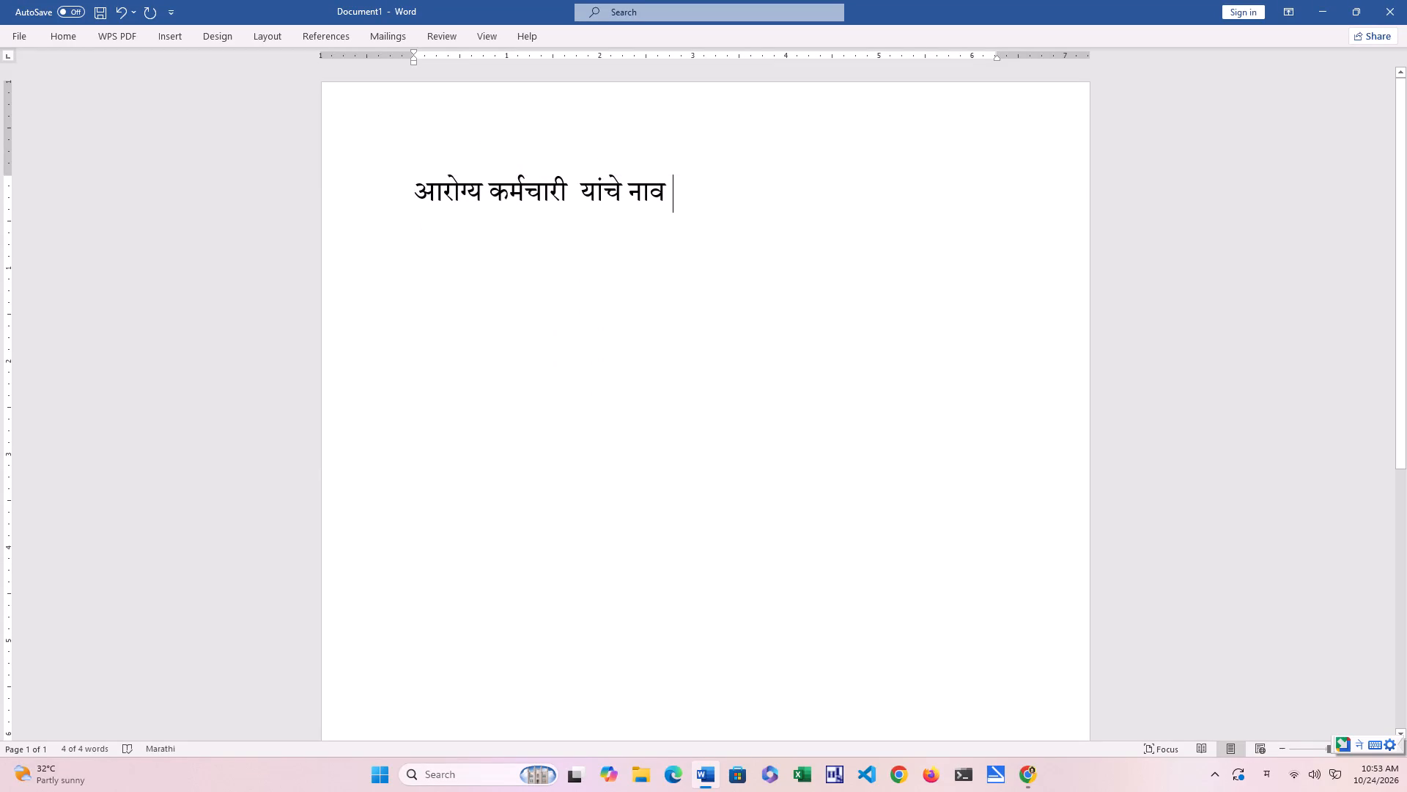
Extend the line with "व मोबाईल क्रमांक" by phonetic transliteration, choosing the suggested spelling मोबाईल for the second word.
type("v")
key("space")
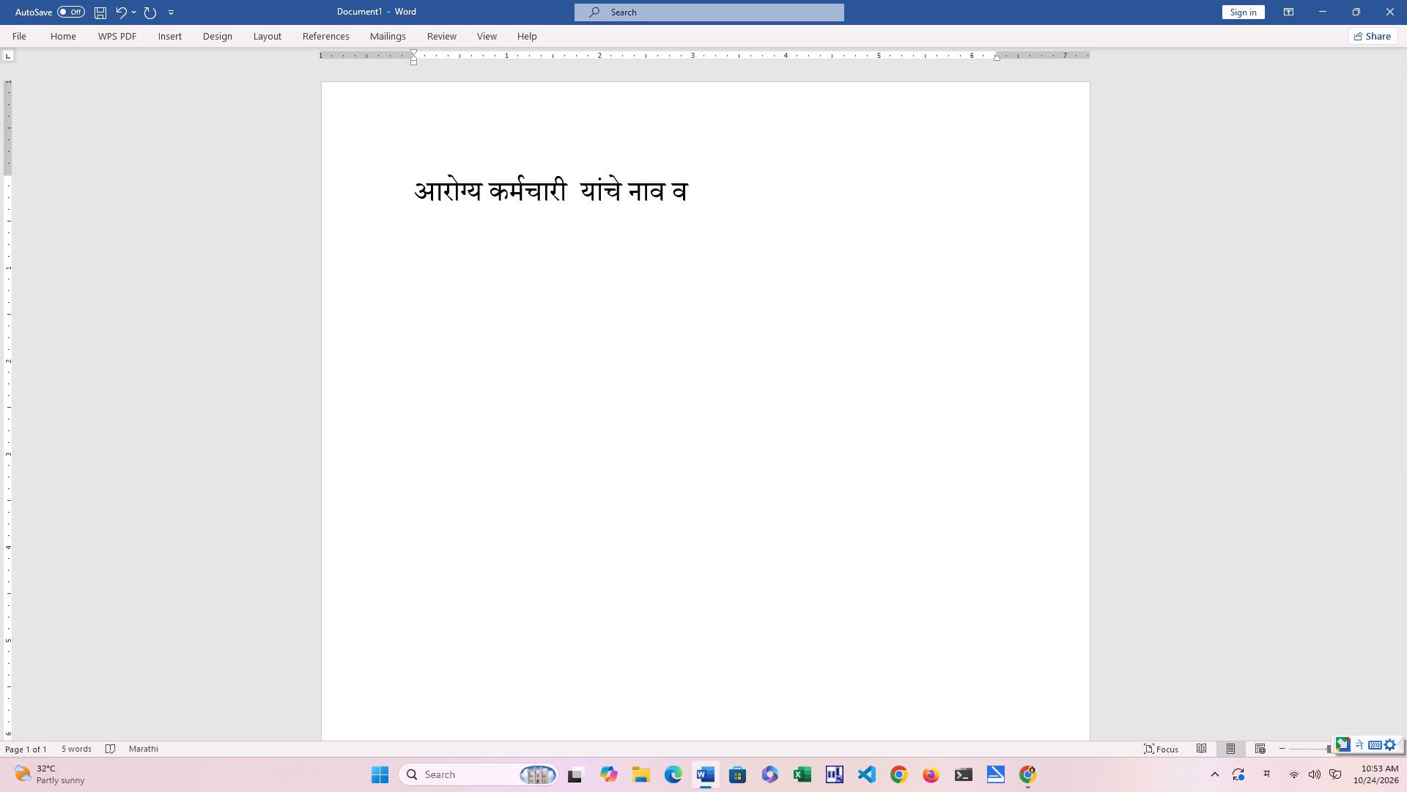
type("moba")
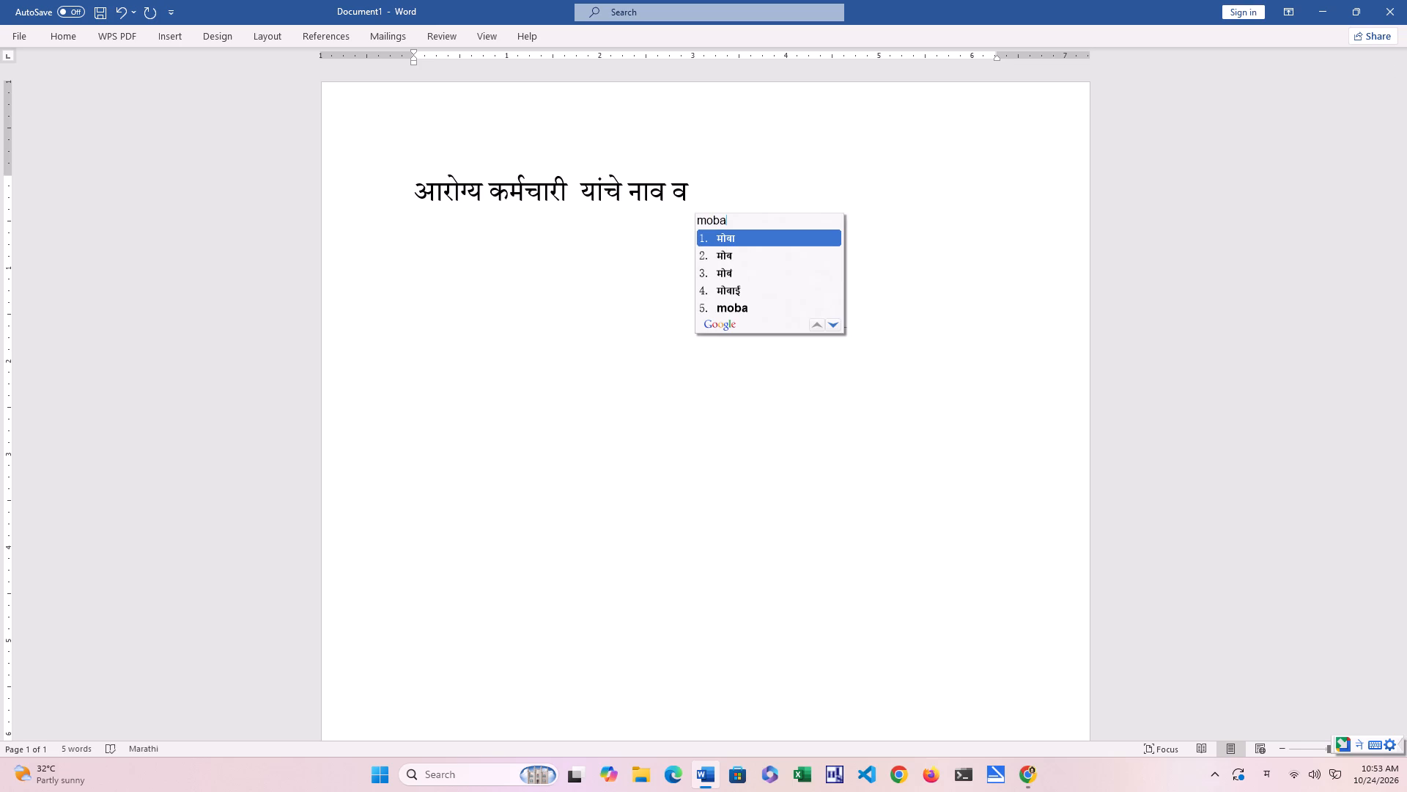
key("i")
key("Down")
key("Down")
key("Down")
key("space")
type("kramank")
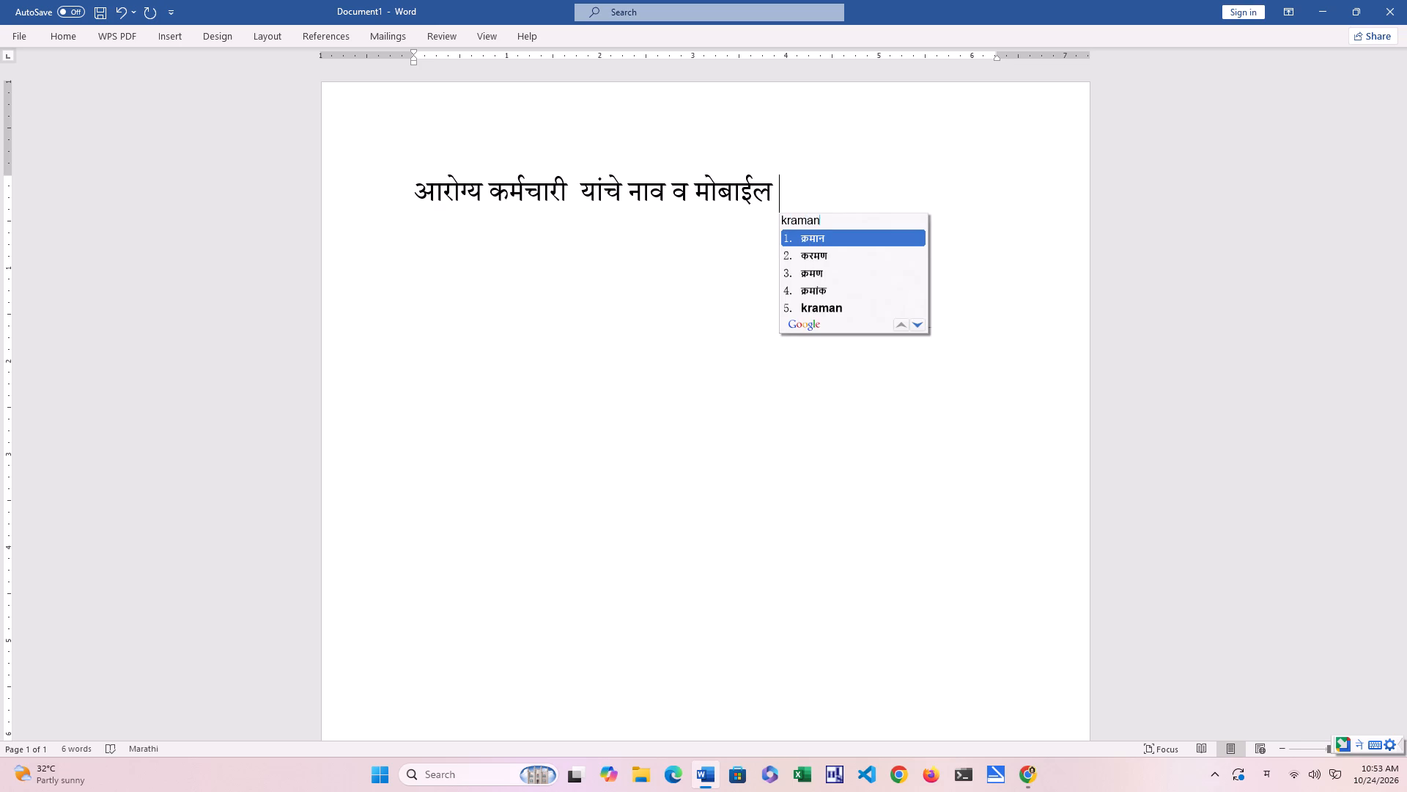
key("space")
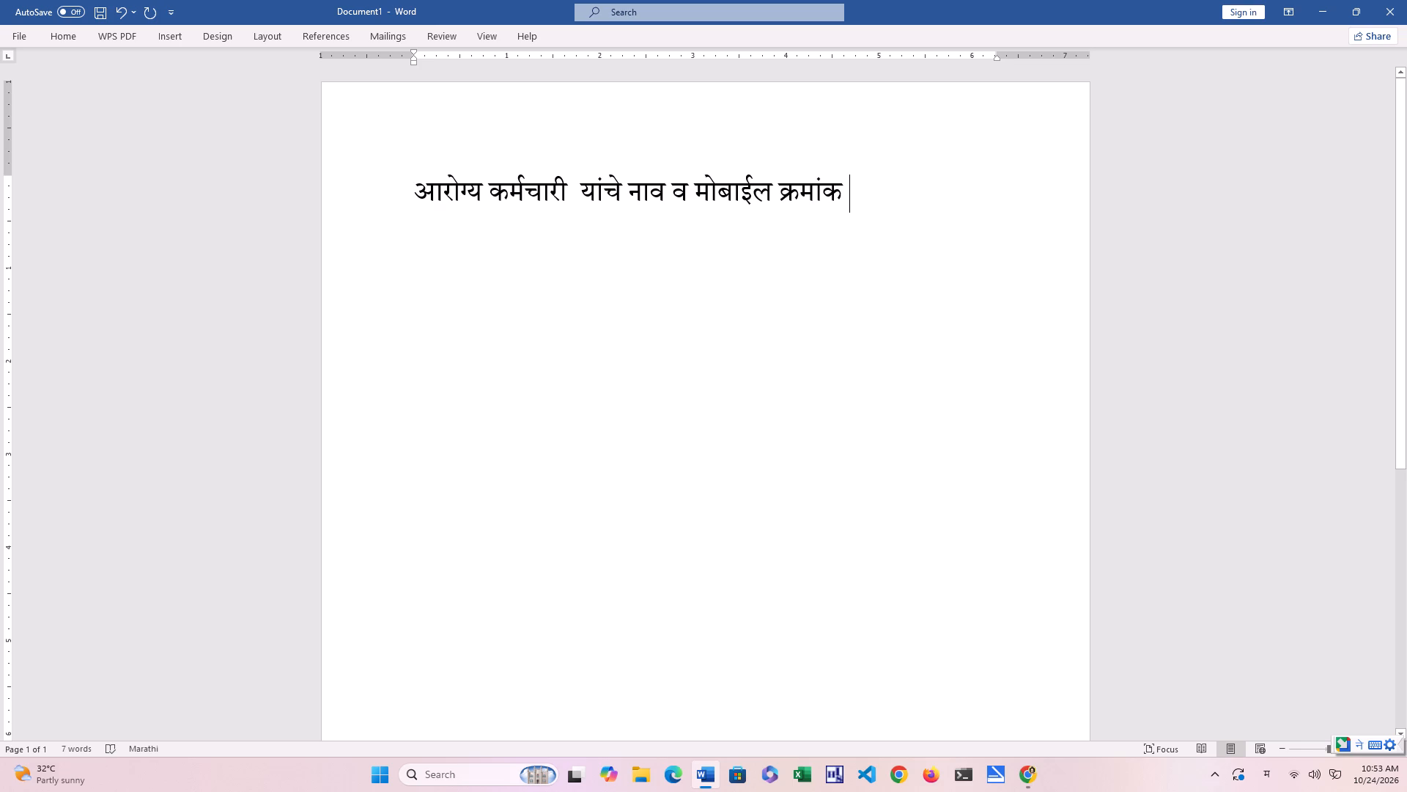
Make the whole line "आरोग्य कर्मचारी यांचे नाव व मोबाईल क्रमांक" bold.
left_click_drag(865, 203, 419, 188)
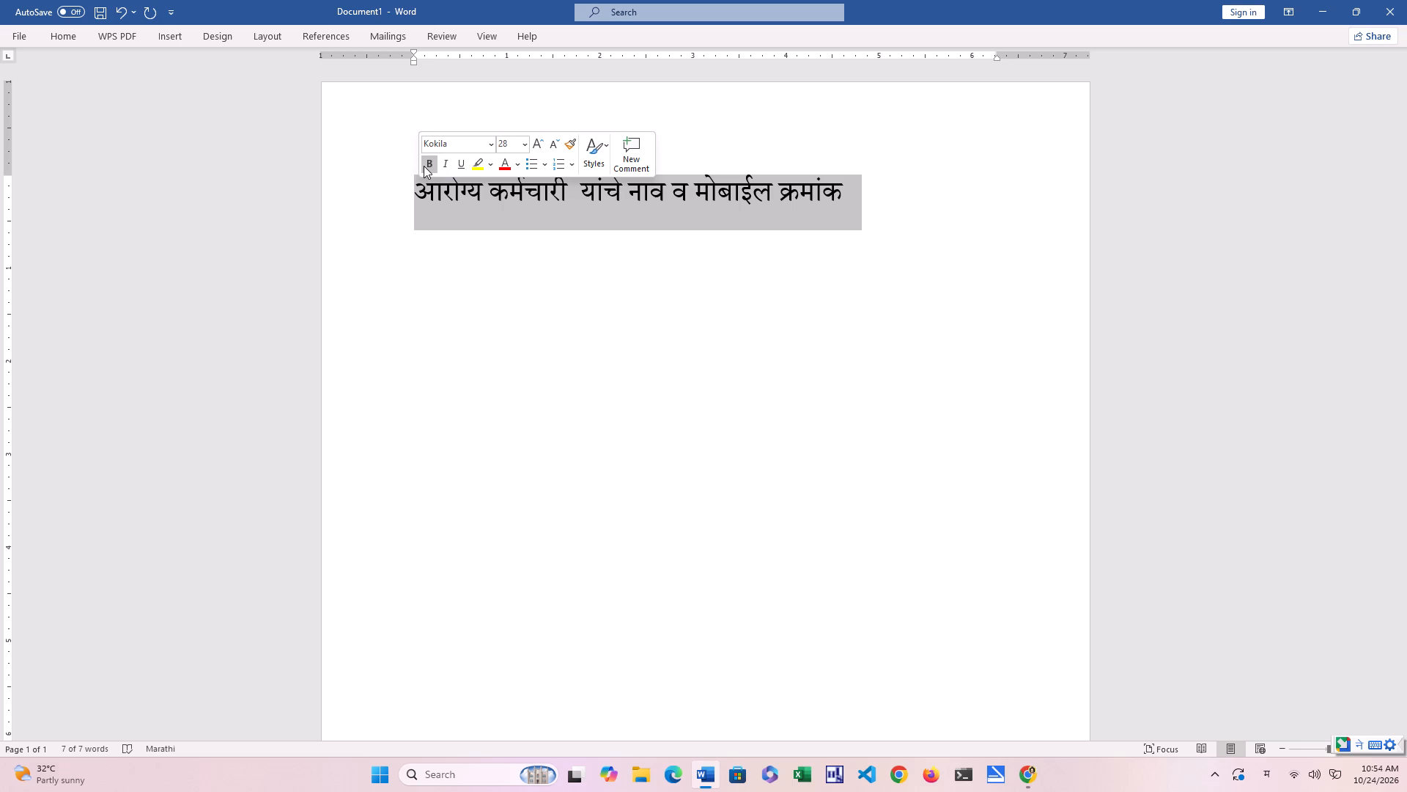
left_click(431, 161)
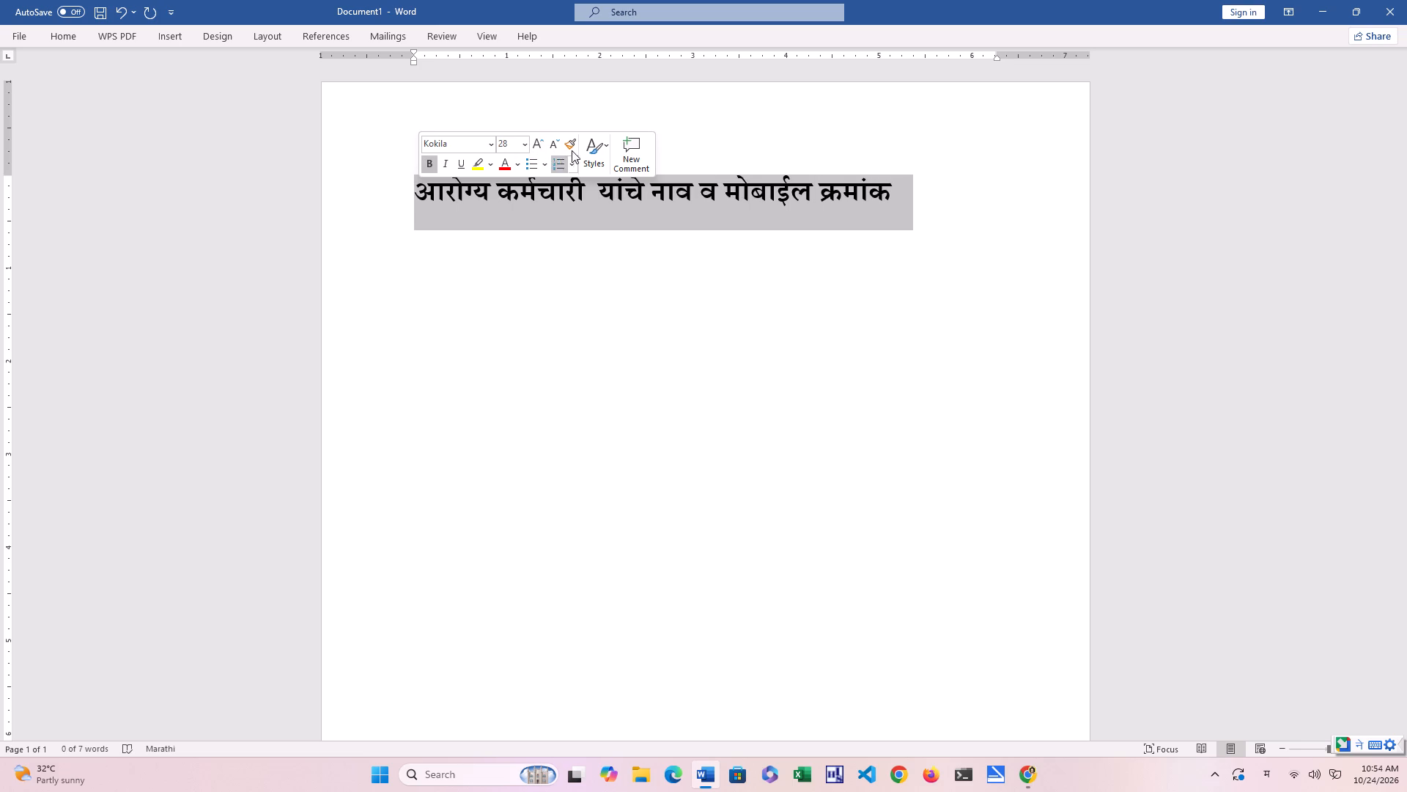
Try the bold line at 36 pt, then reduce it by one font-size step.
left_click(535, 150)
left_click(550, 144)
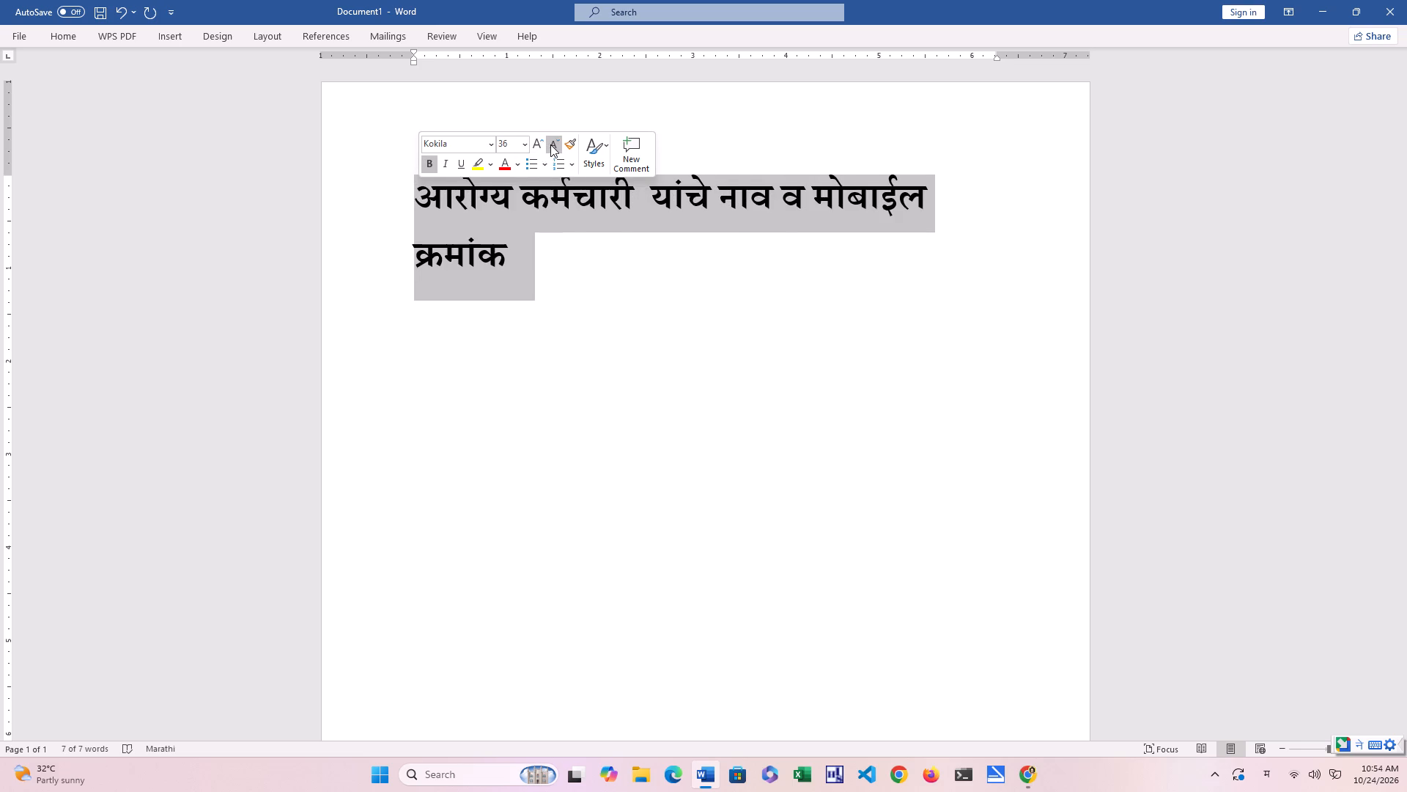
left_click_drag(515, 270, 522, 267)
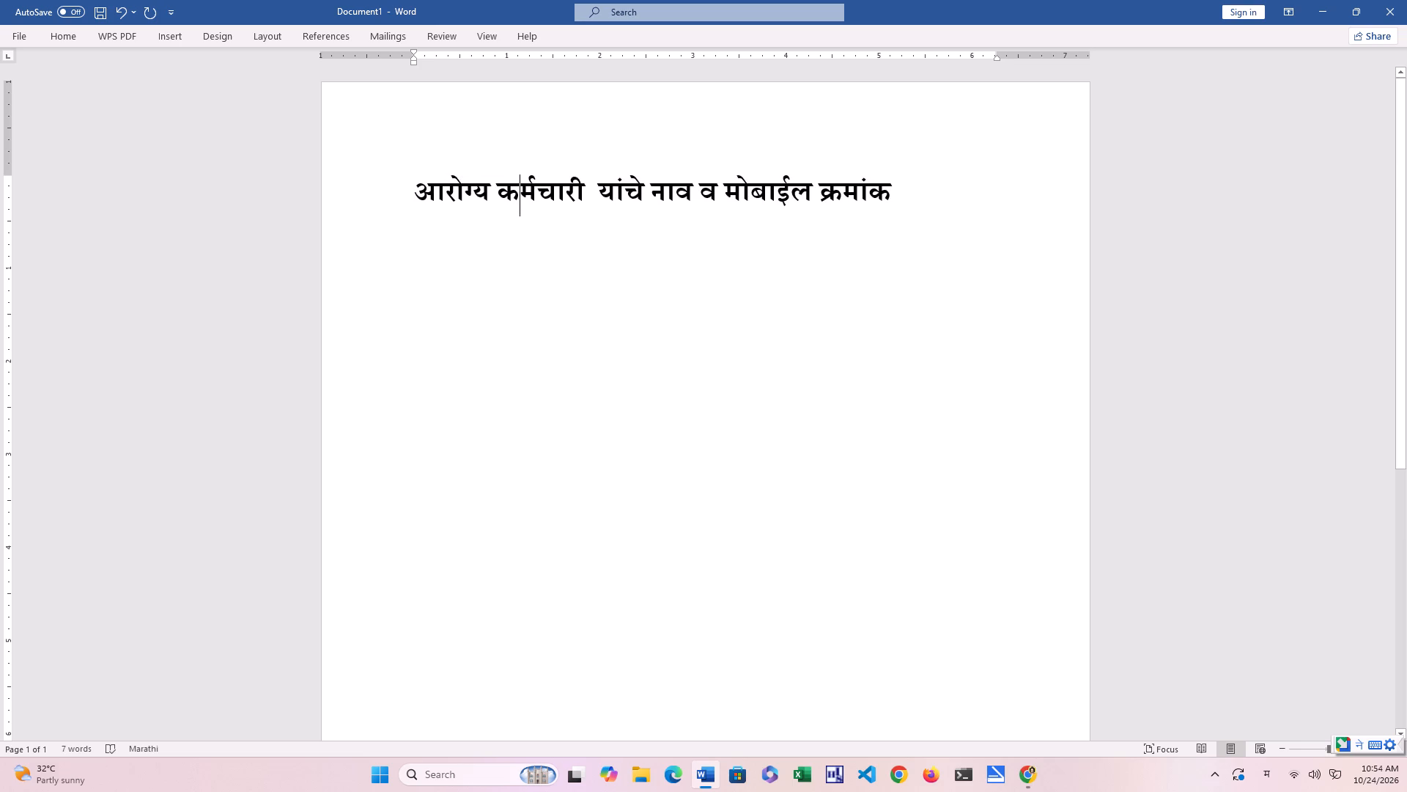
Add two new paragraphs below the bold heading line.
left_click(894, 188)
key("Return")
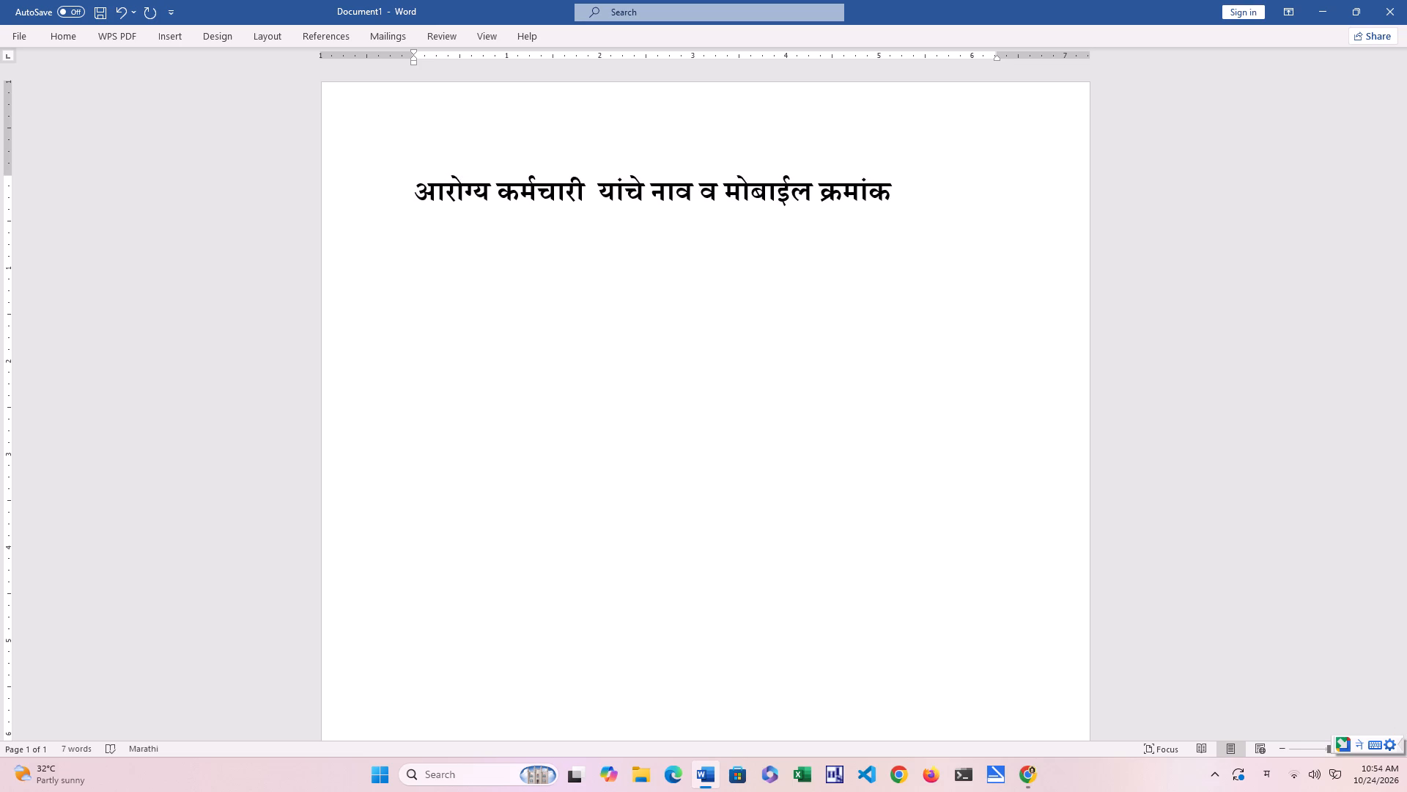
key("Return")
Start saving the new document.
key("ctrl+s")
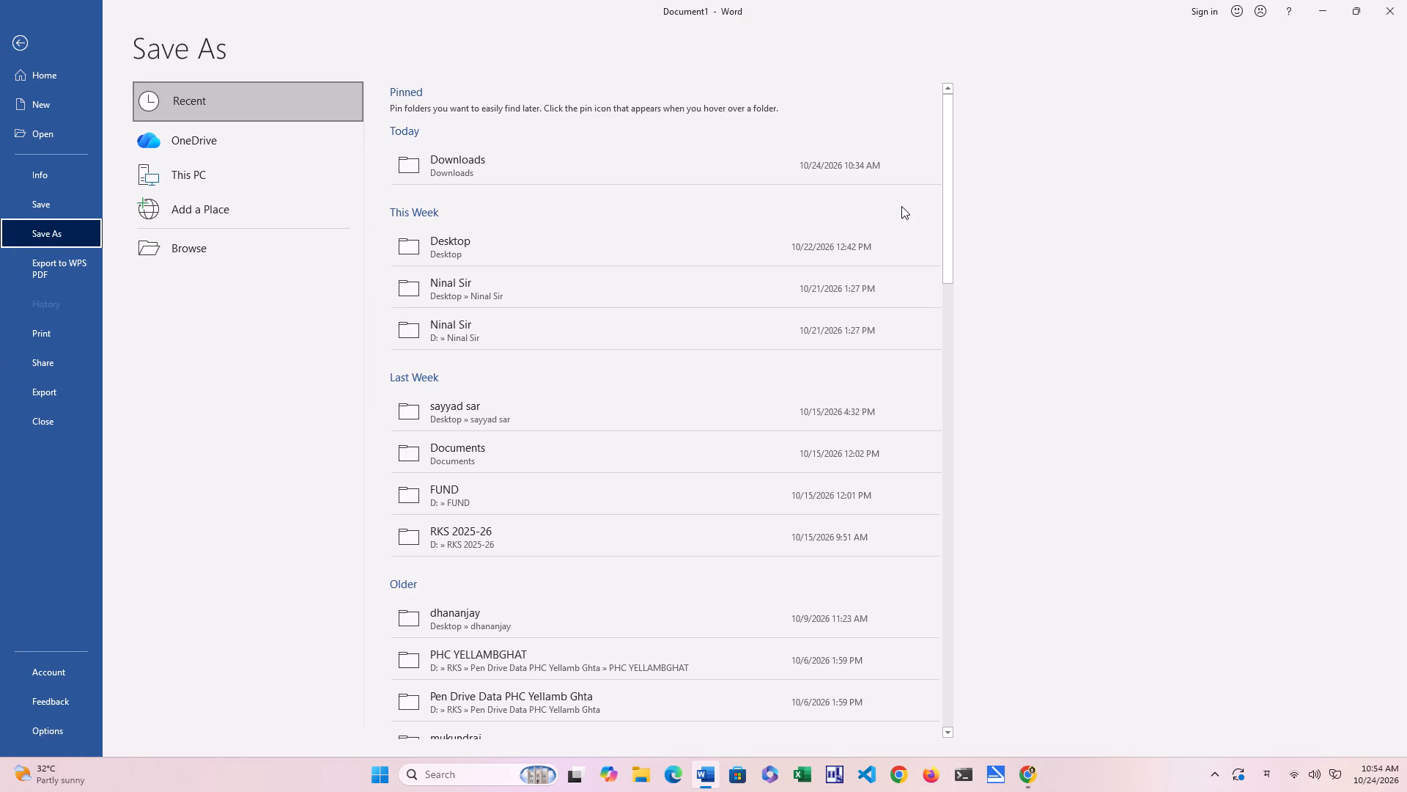
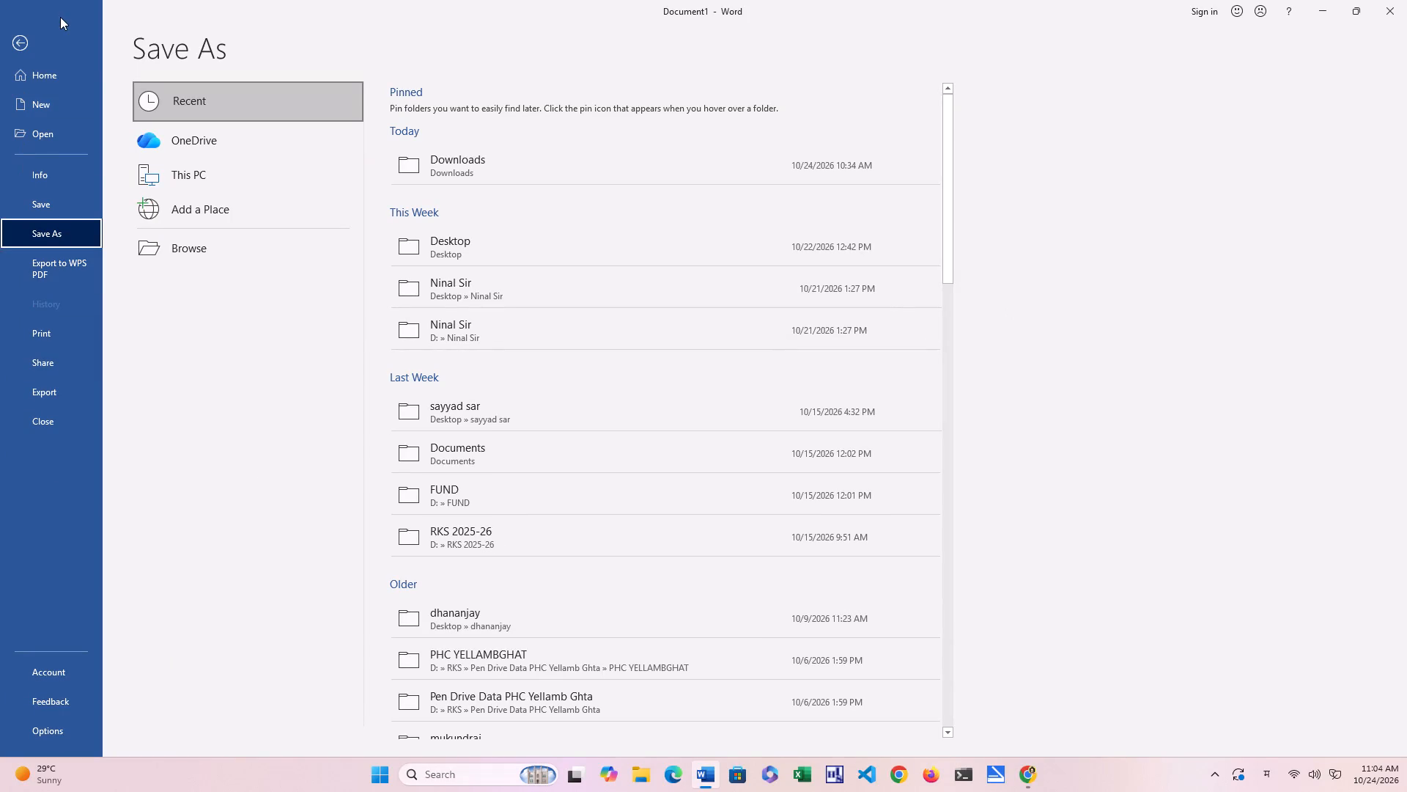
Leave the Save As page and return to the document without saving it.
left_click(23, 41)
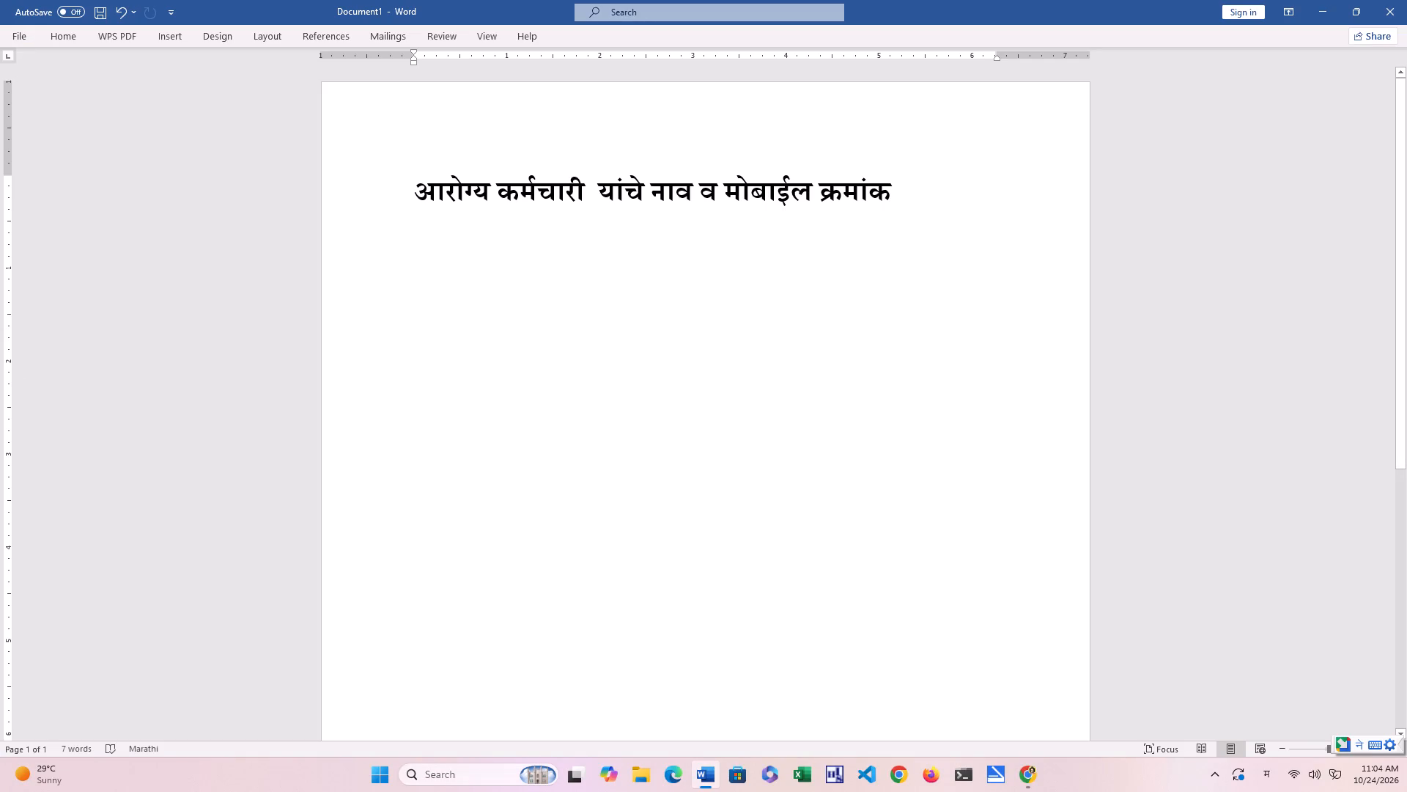
Set the font size of the bold heading line "आरोग्य कर्मचारी यांचे नाव व मोबाईल क्रमांक" to 29 pt.
left_click(903, 192)
left_click_drag(898, 191, 448, 175)
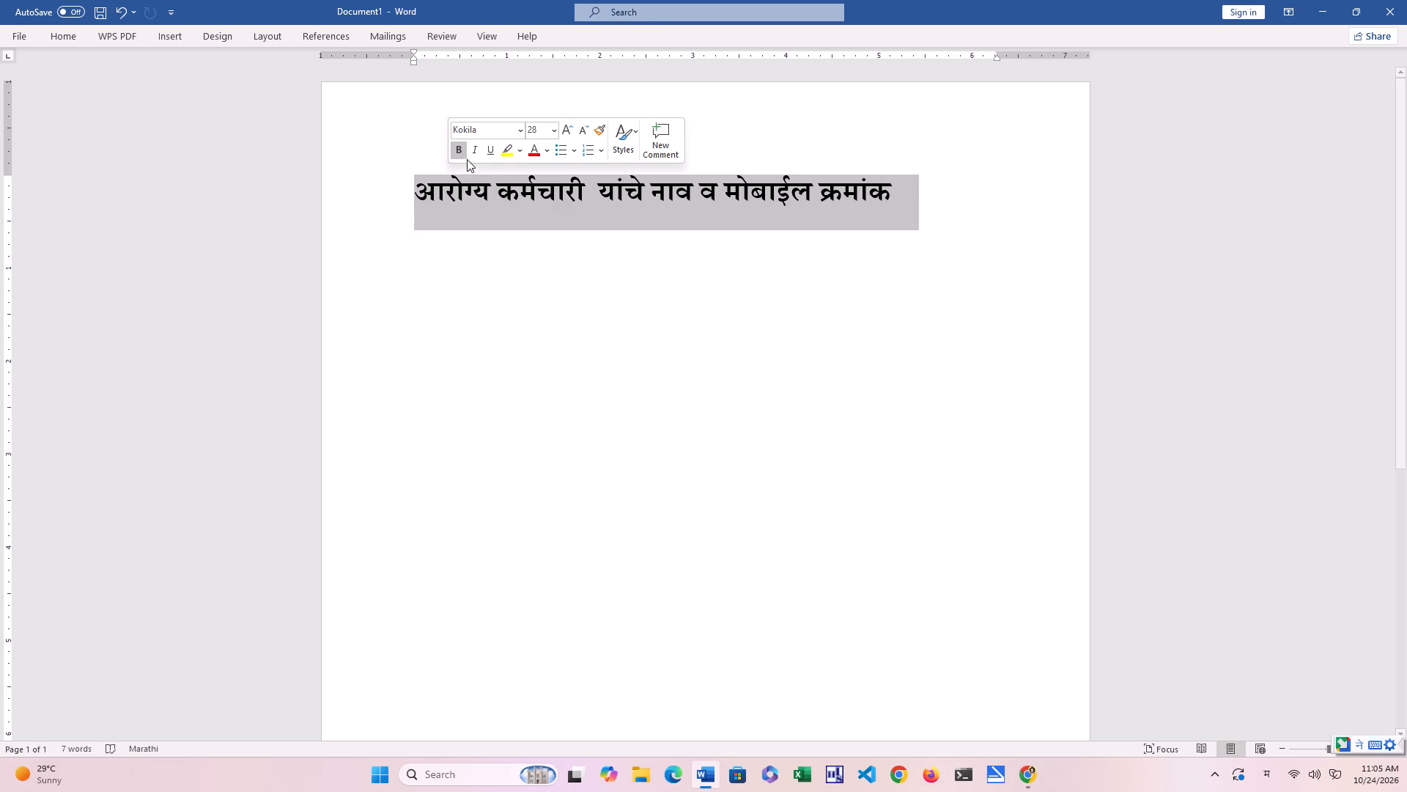
left_click(540, 133)
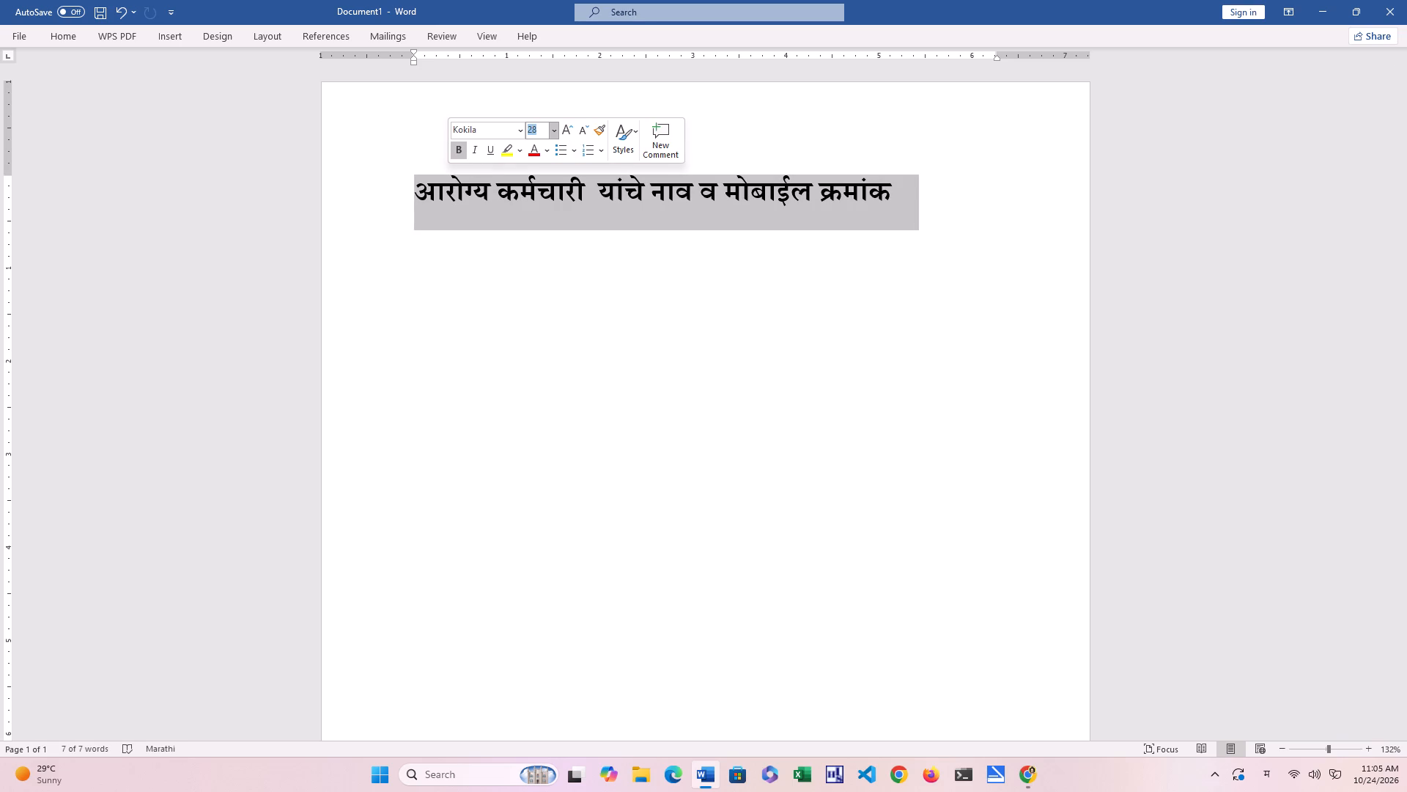
type("29")
key("Return")
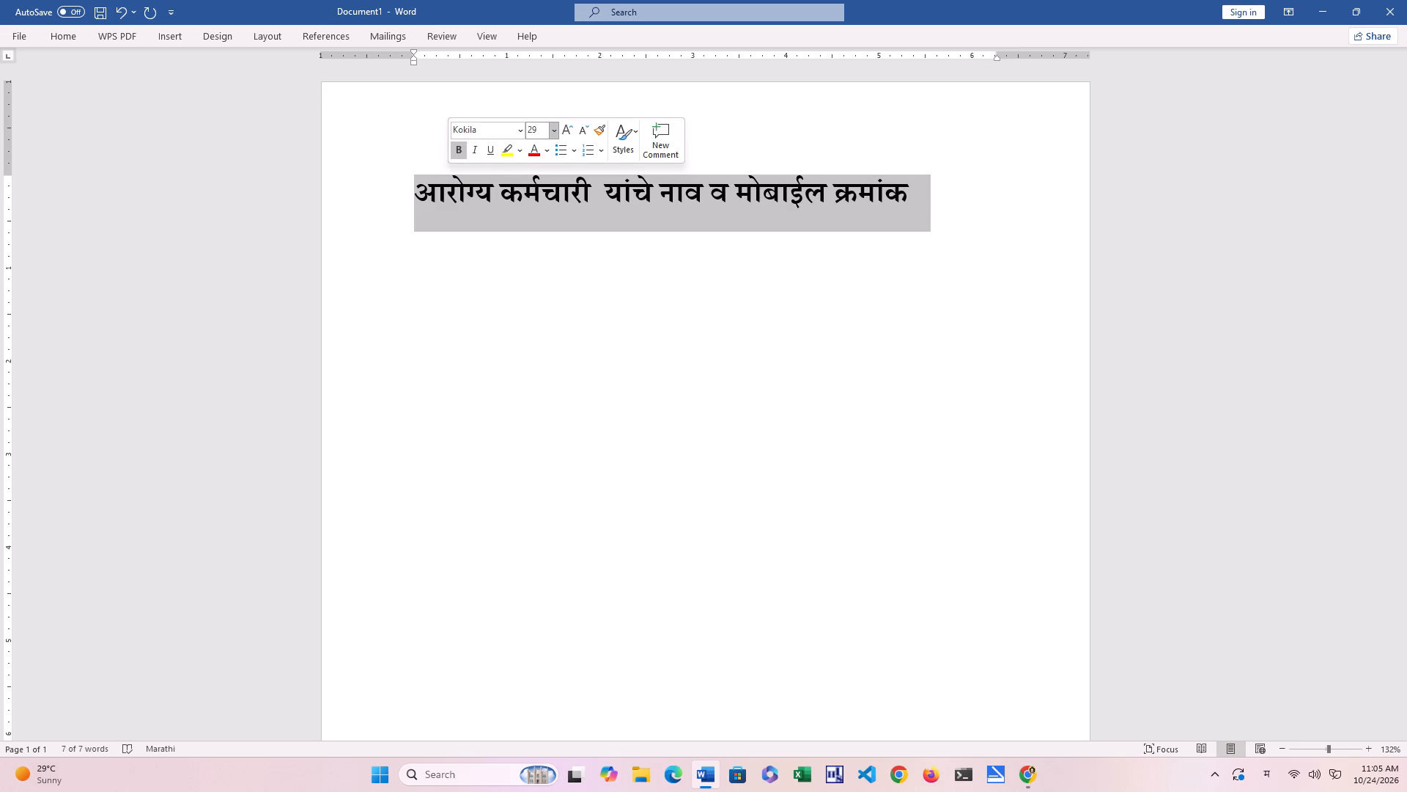
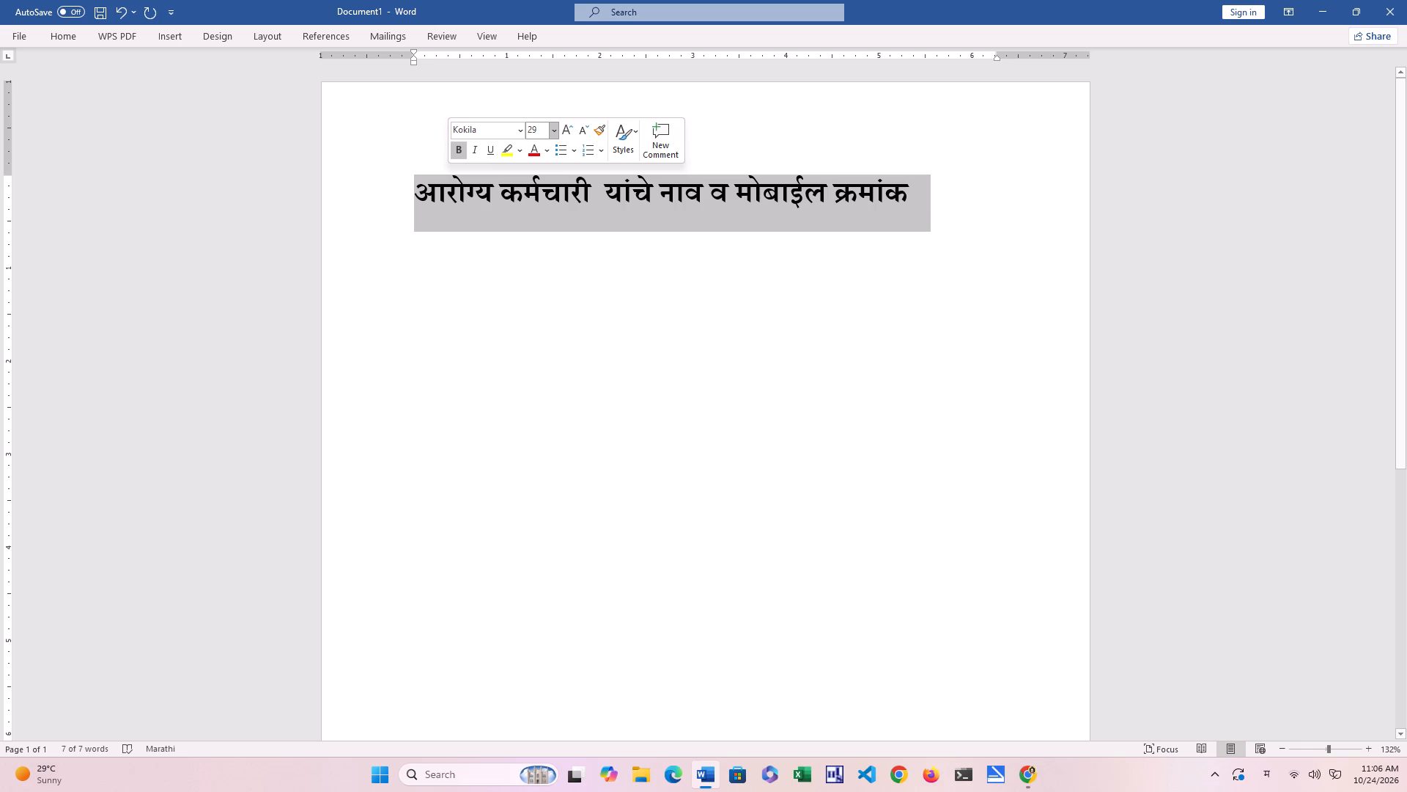
Start a Marathi-numbered list at "१." on a new line below the bold heading.
left_click(917, 189)
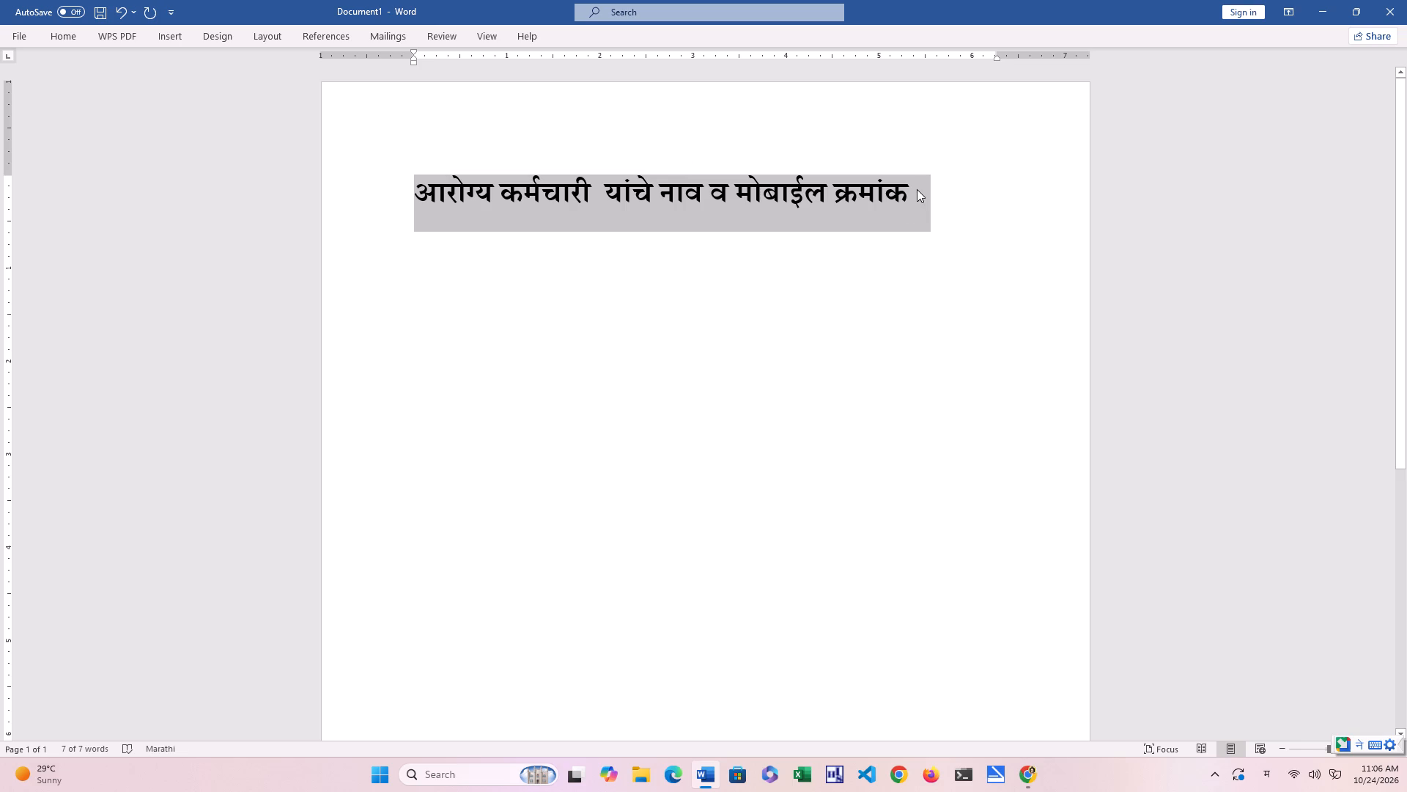
key("Return")
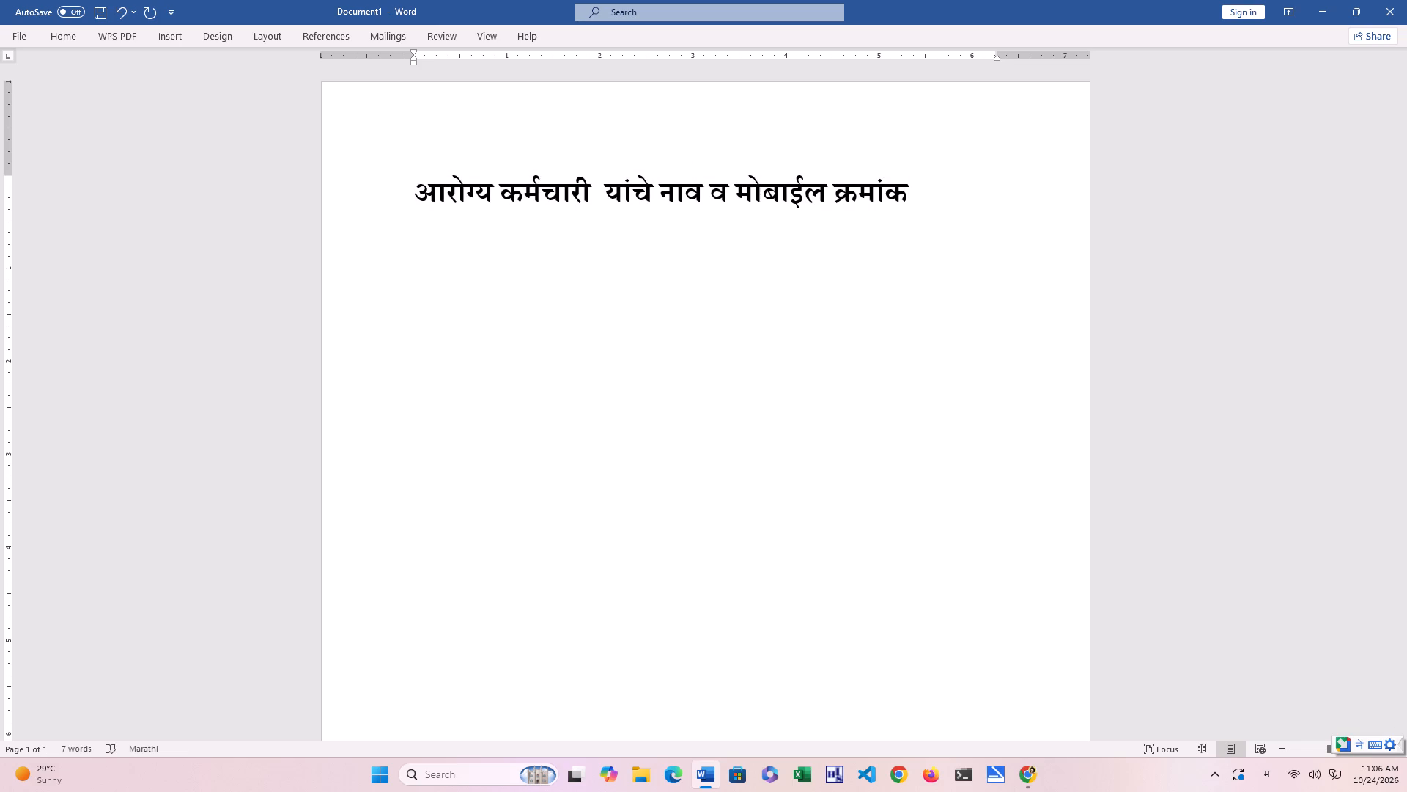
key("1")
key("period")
key("Return")
key("Up")
key("Right")
key("Right")
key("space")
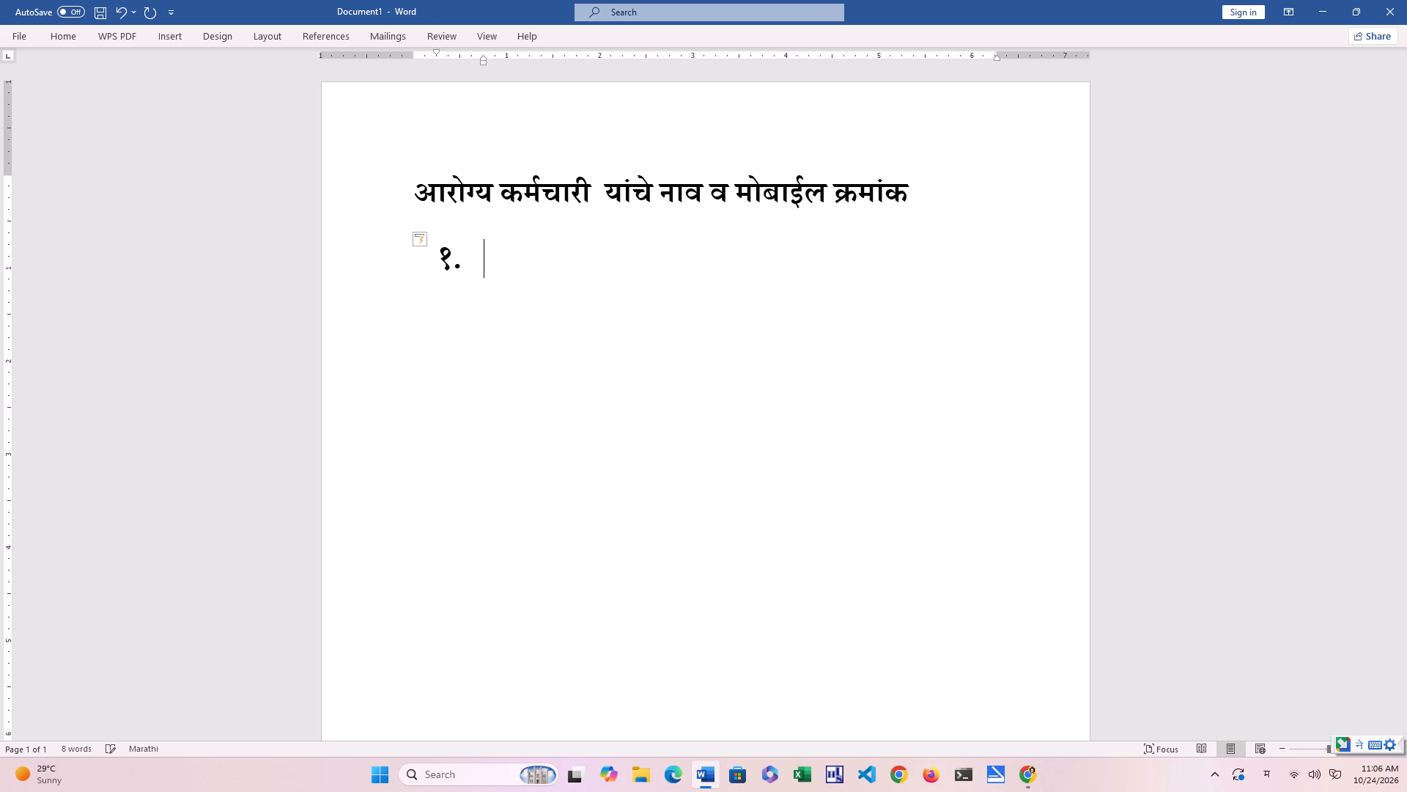
Enter "वैद्यकीय अधिकारी :" as the first item of the numbered list.
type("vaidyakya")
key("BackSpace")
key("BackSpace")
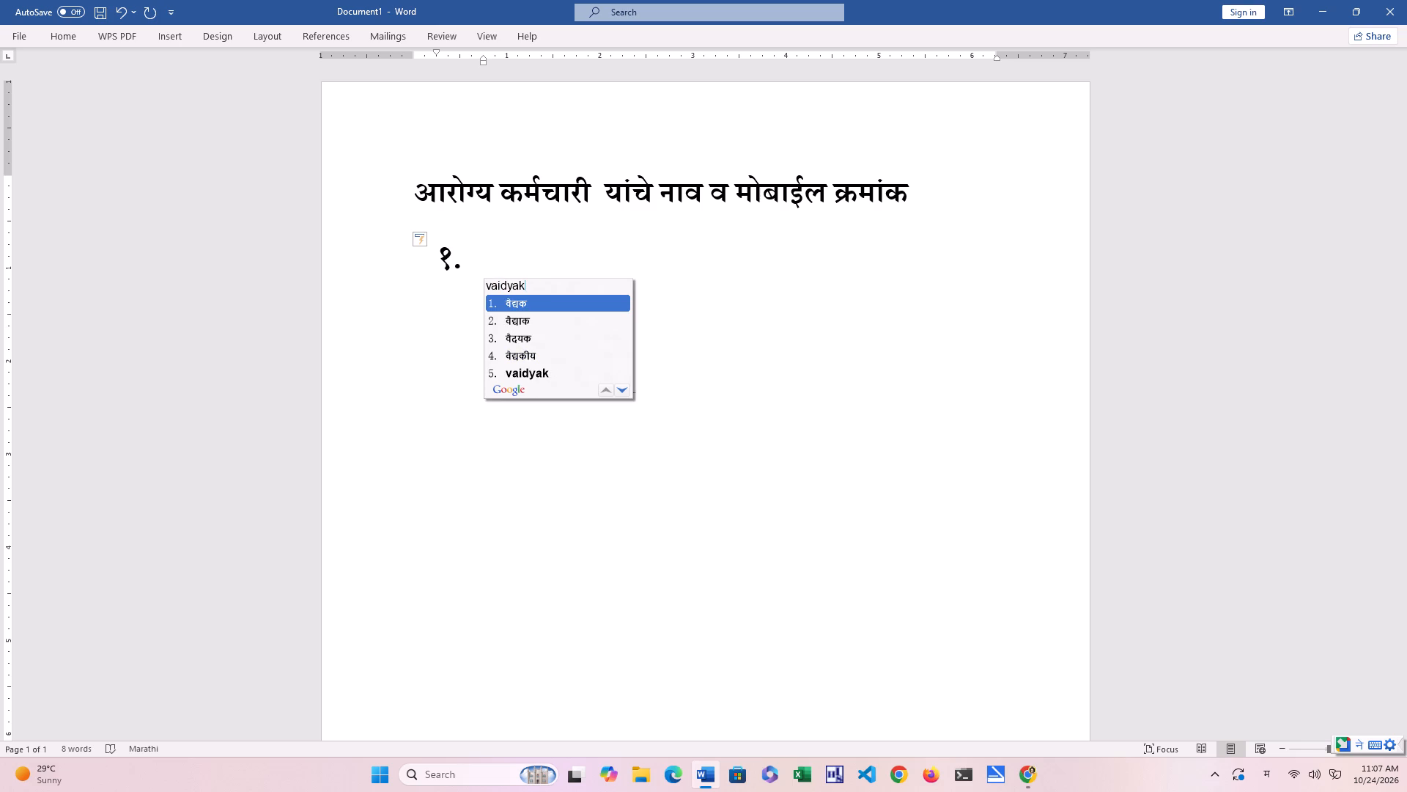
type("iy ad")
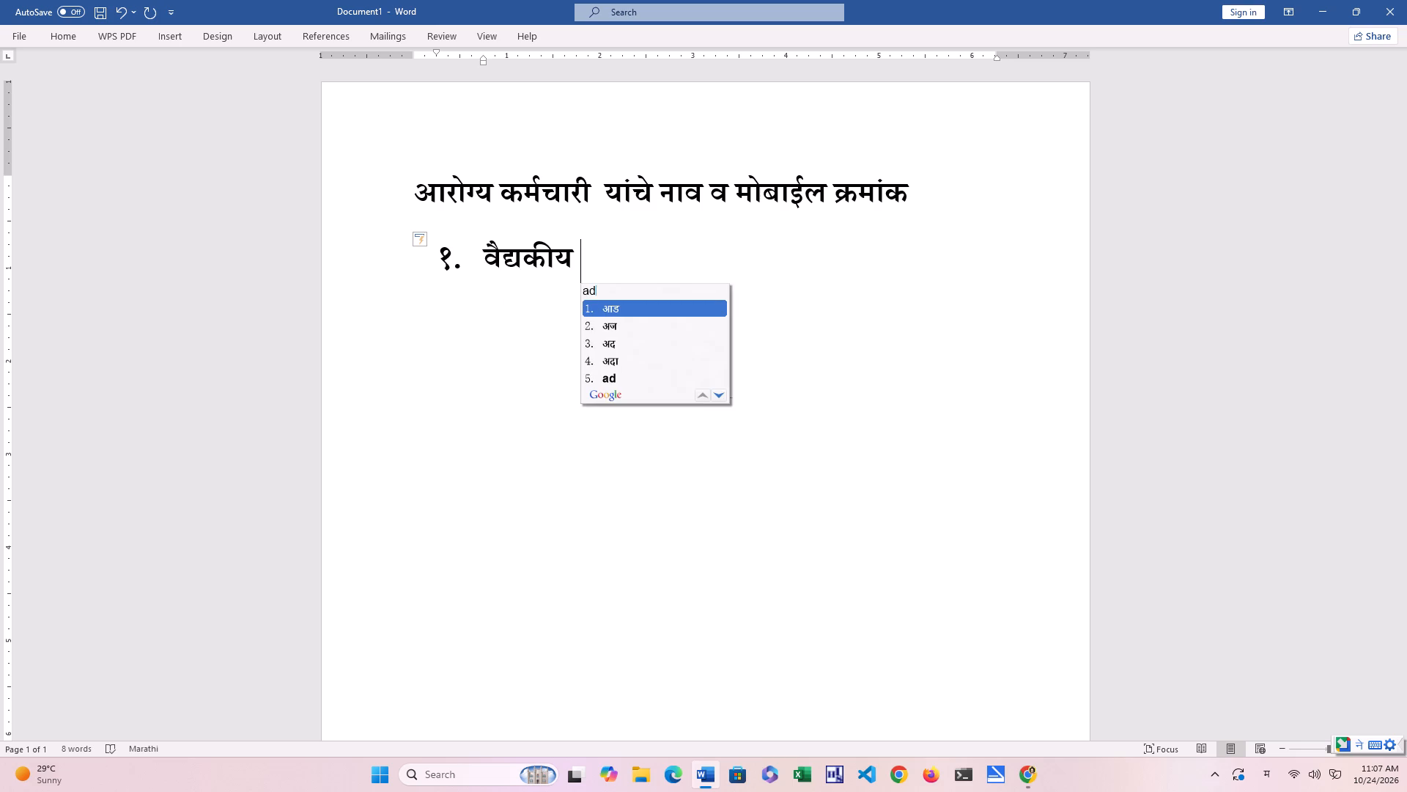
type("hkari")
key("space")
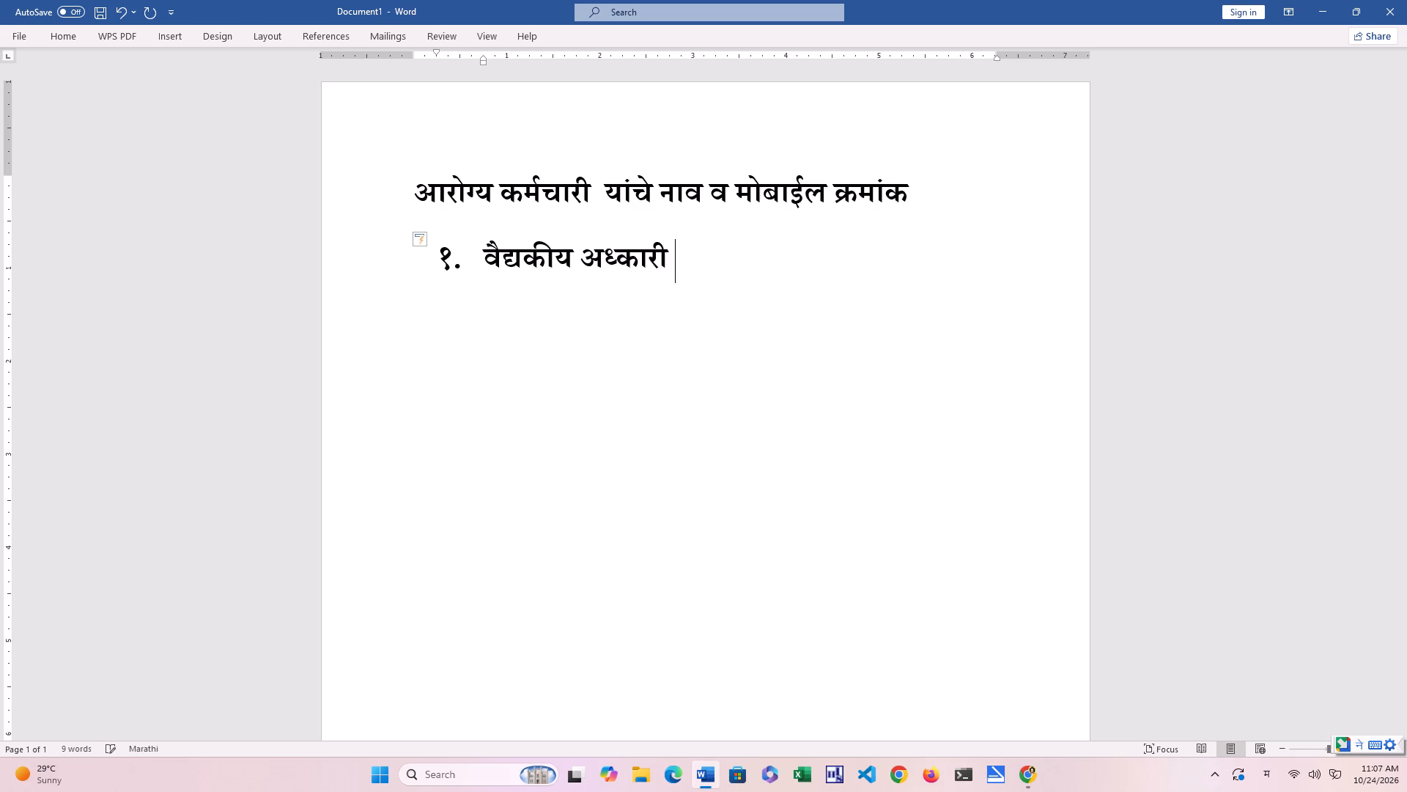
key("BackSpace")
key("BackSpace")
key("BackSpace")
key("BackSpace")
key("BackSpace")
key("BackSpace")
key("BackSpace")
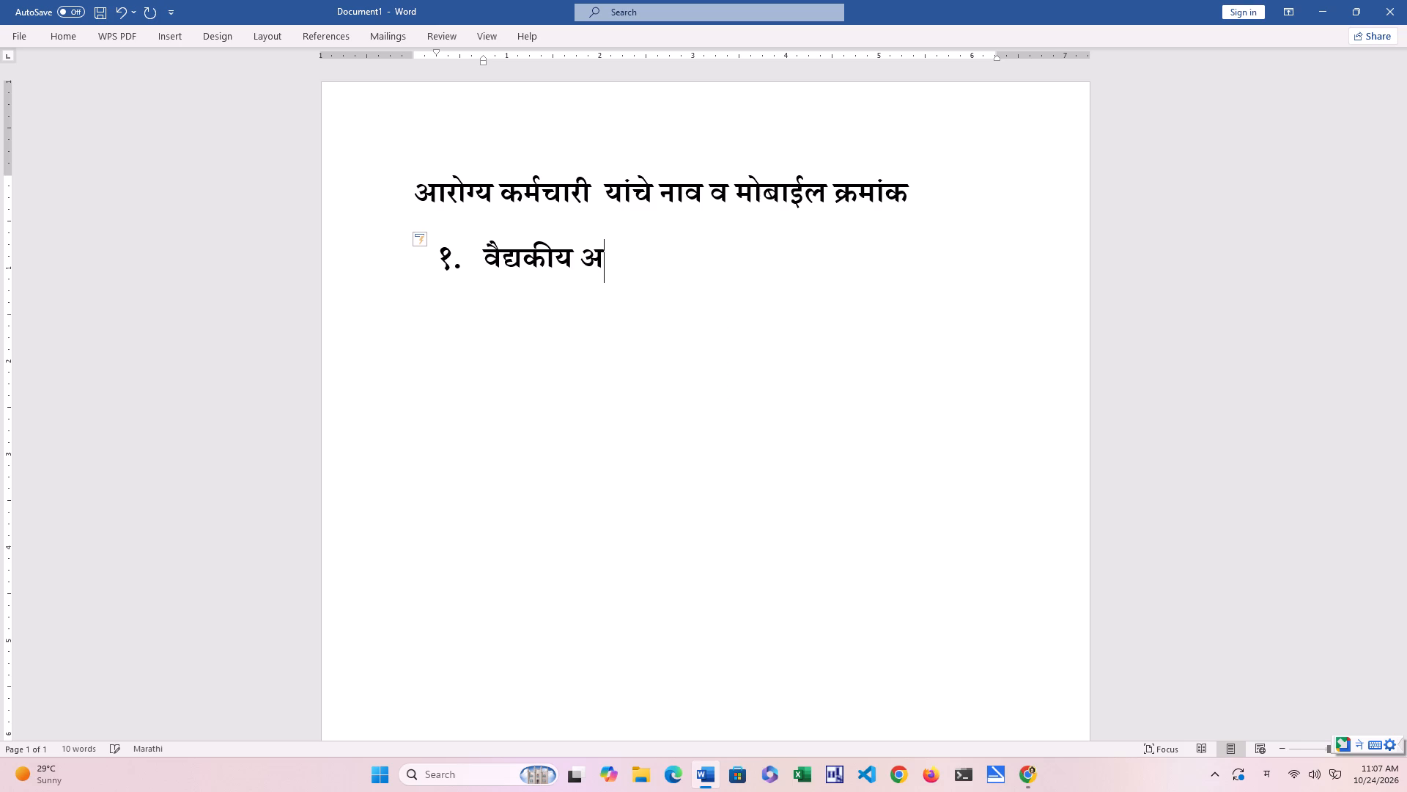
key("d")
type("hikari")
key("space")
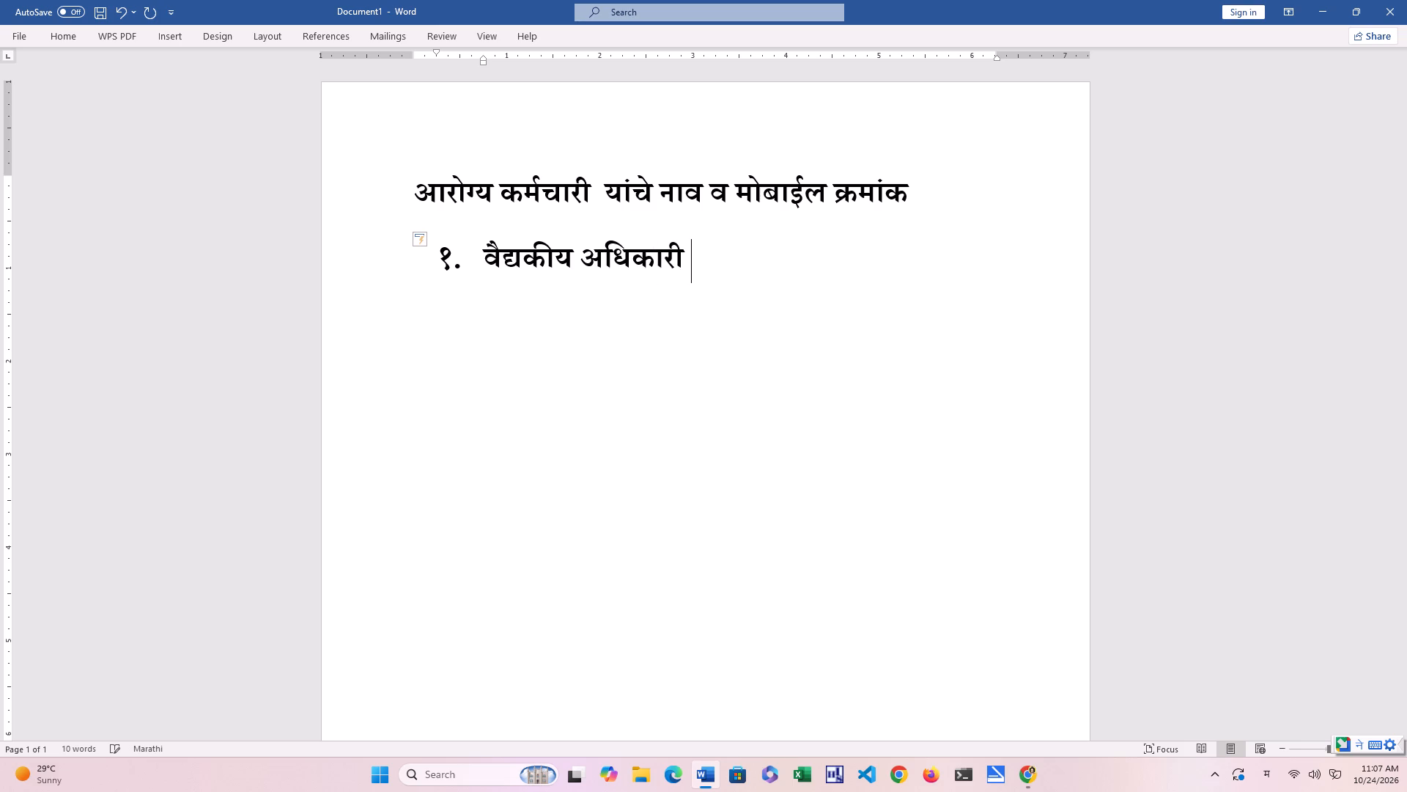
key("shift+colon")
Add "आरोग्य सेवक" and "आरोग्य सेविका" as the second and third items of the numbered list.
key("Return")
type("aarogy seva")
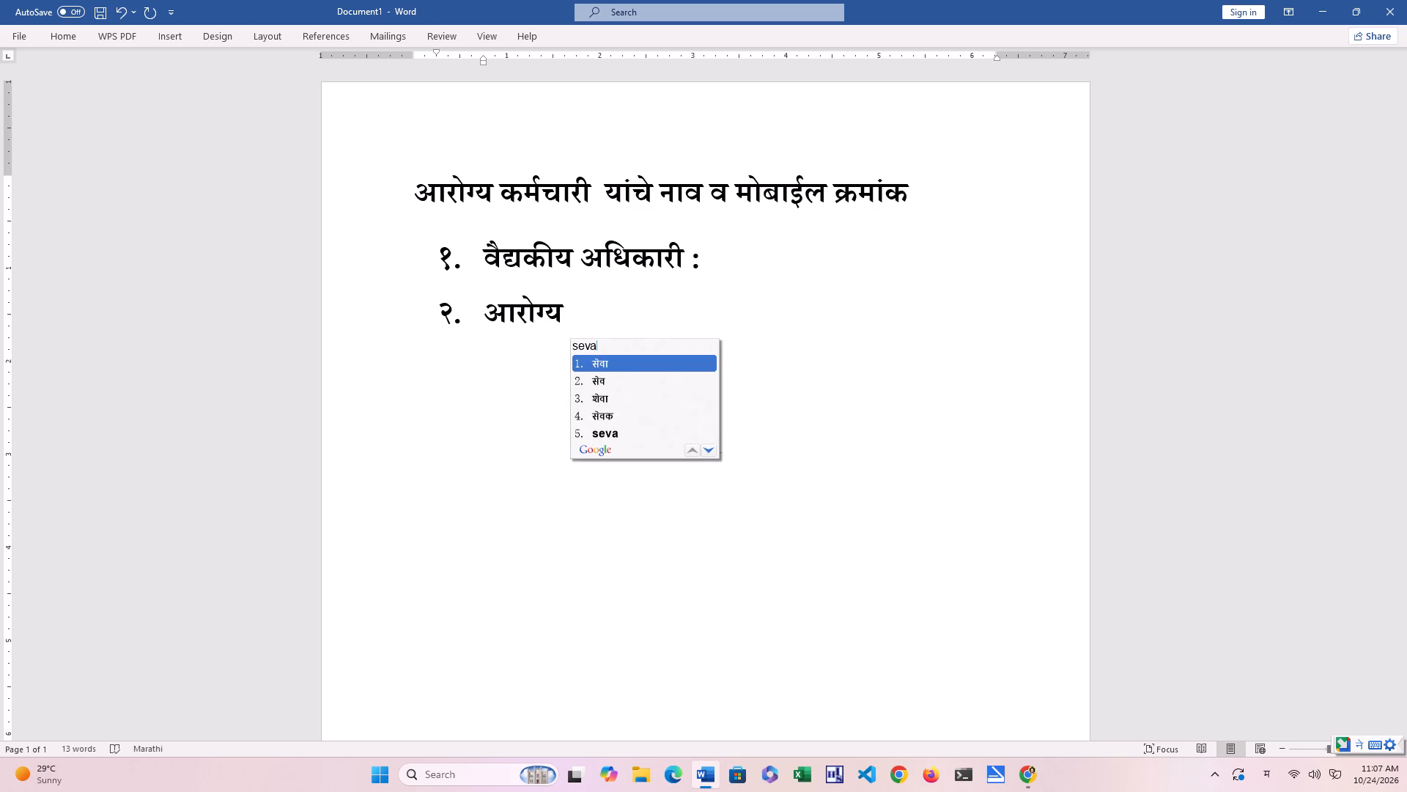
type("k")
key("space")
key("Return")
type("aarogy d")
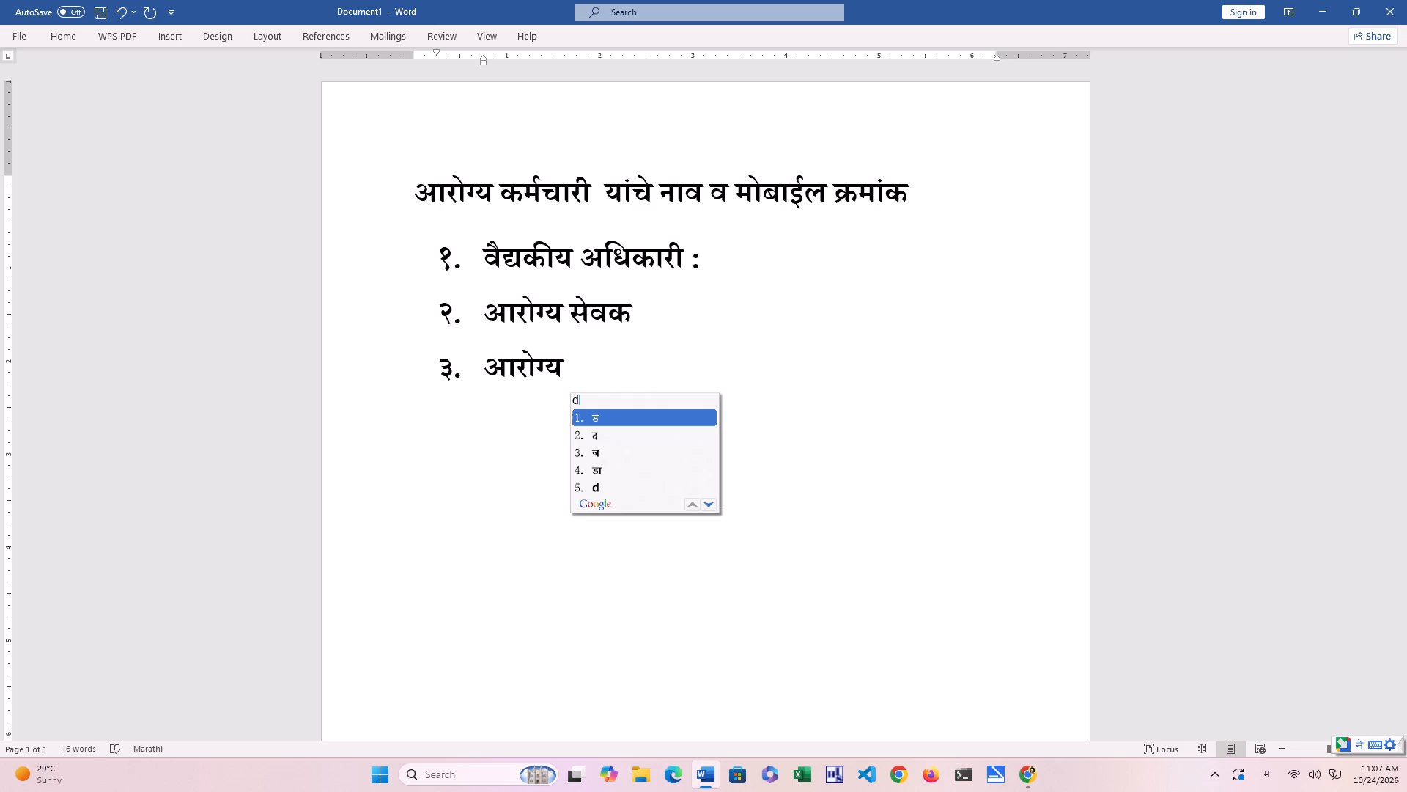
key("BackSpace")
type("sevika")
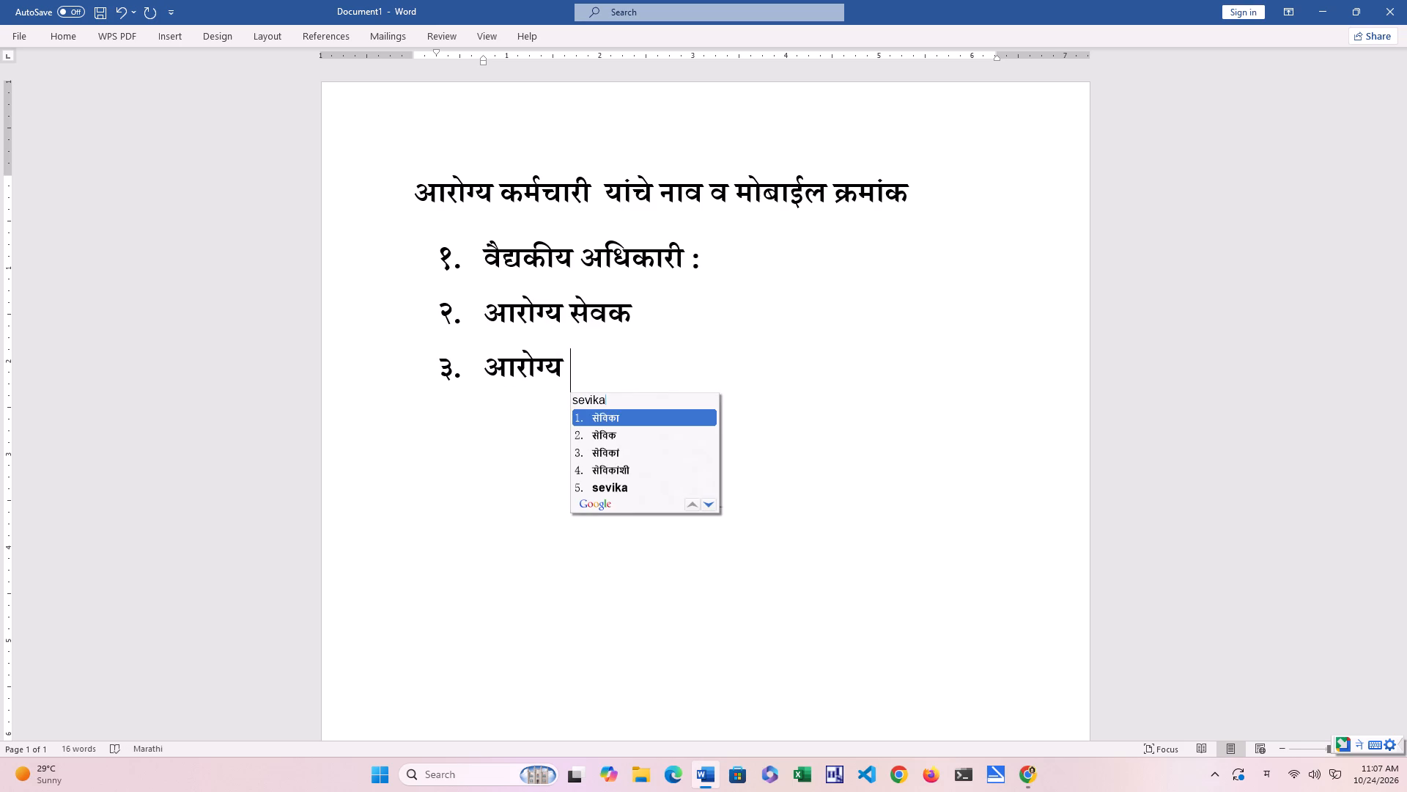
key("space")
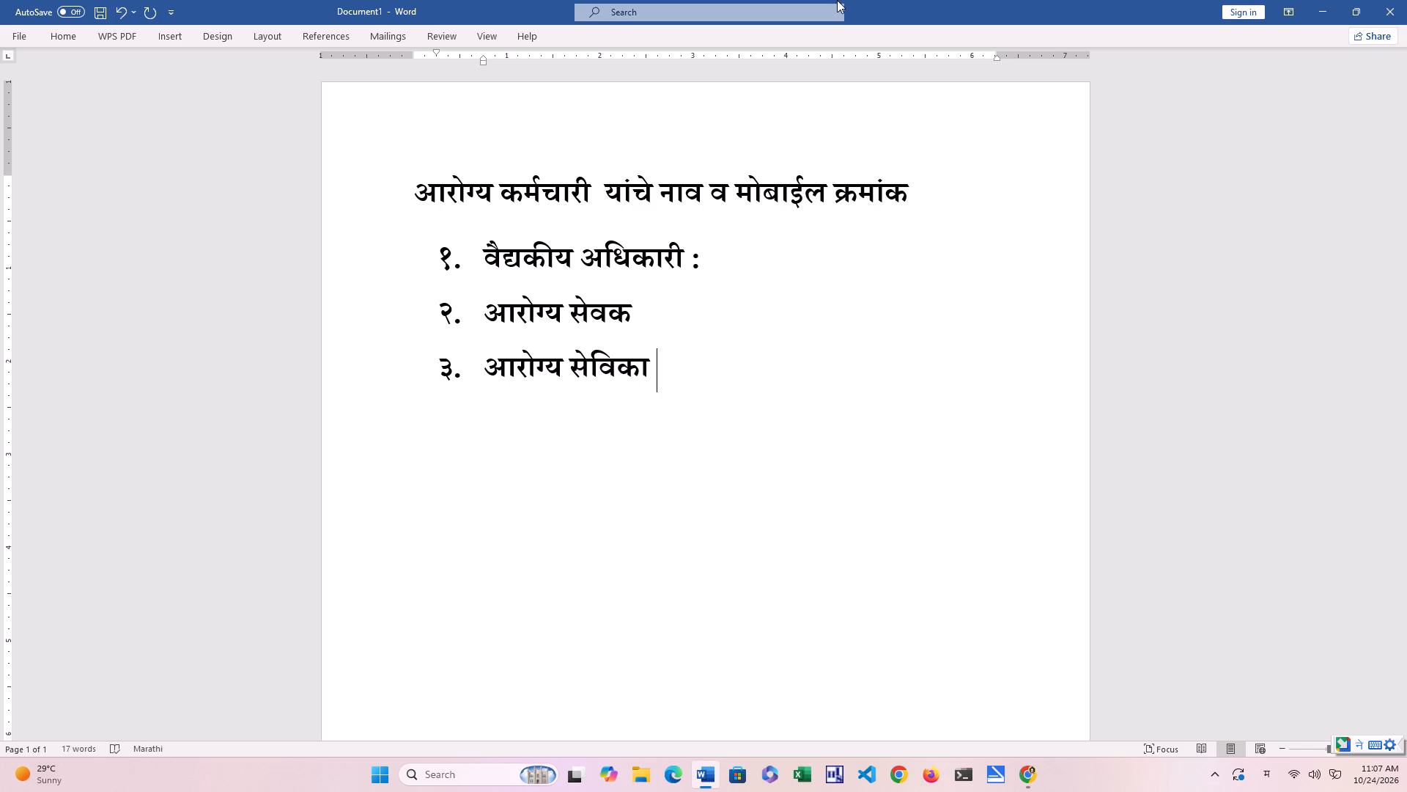
Complete the ending of all three list items so that each one closes with ":-".
left_click(662, 309)
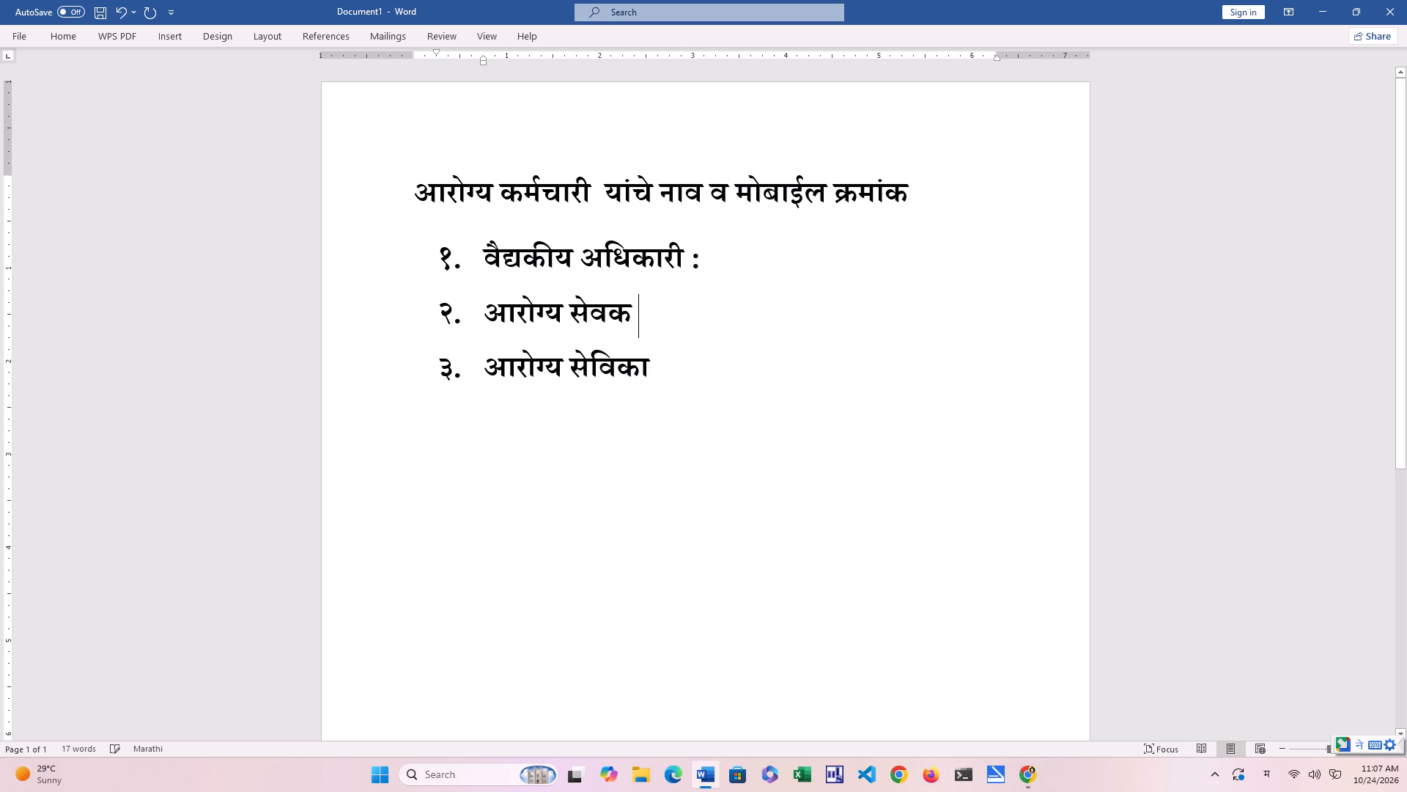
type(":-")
left_click(704, 258)
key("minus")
left_click(662, 358)
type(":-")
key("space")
Insert unnumbered blank space after the first and second list items, keeping "आरोग्य सेविका" as item ३.
left_click(715, 255)
key("Return")
key("BackSpace")
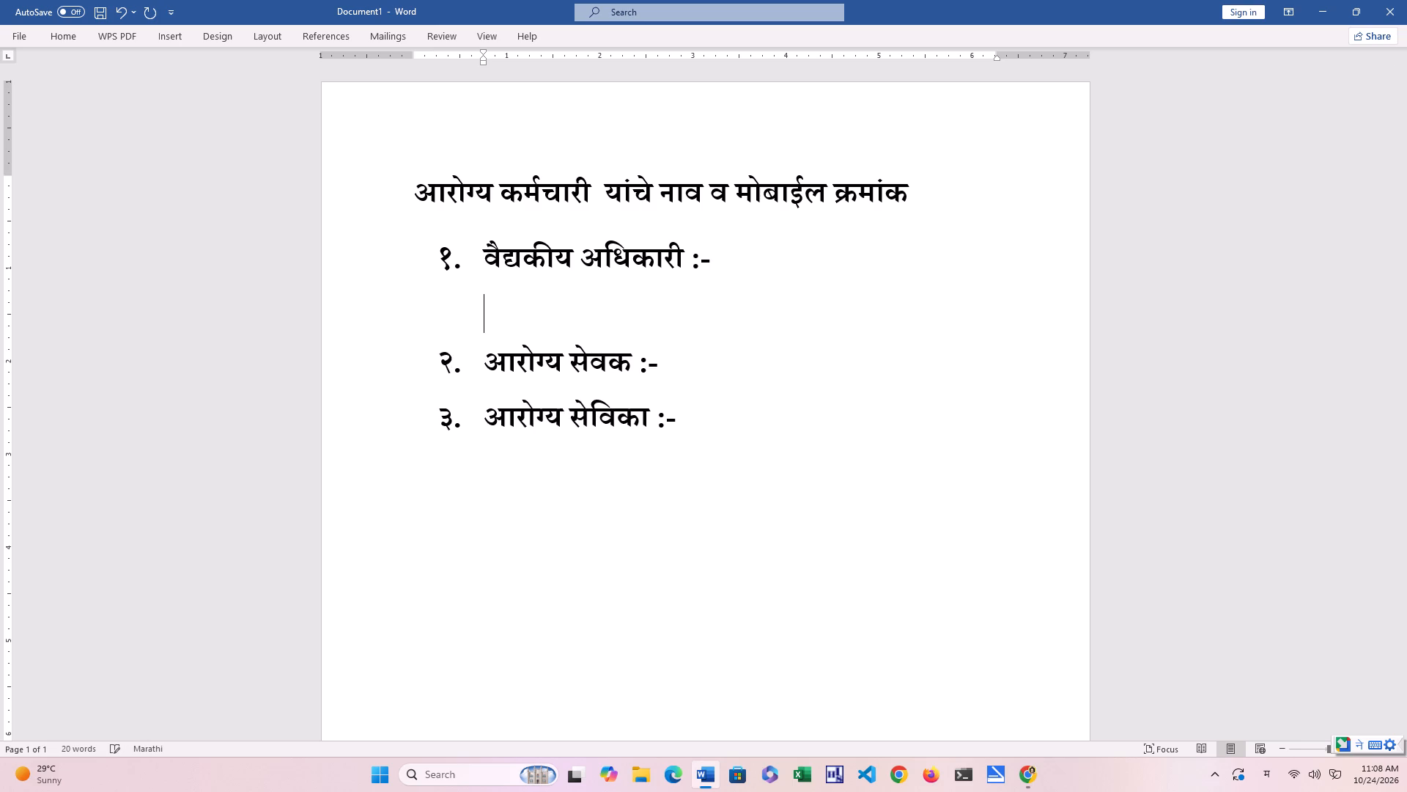
left_click(677, 374)
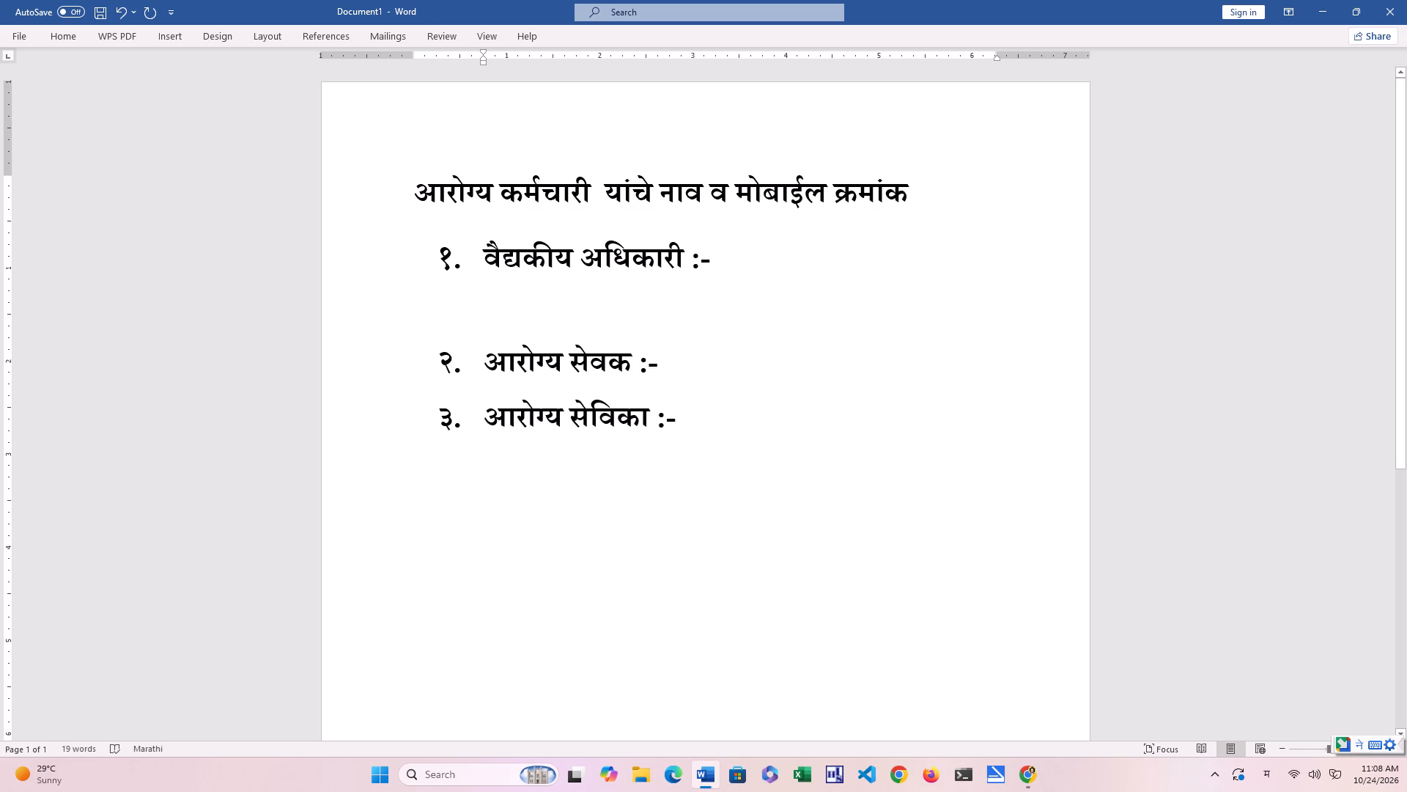
key("Return")
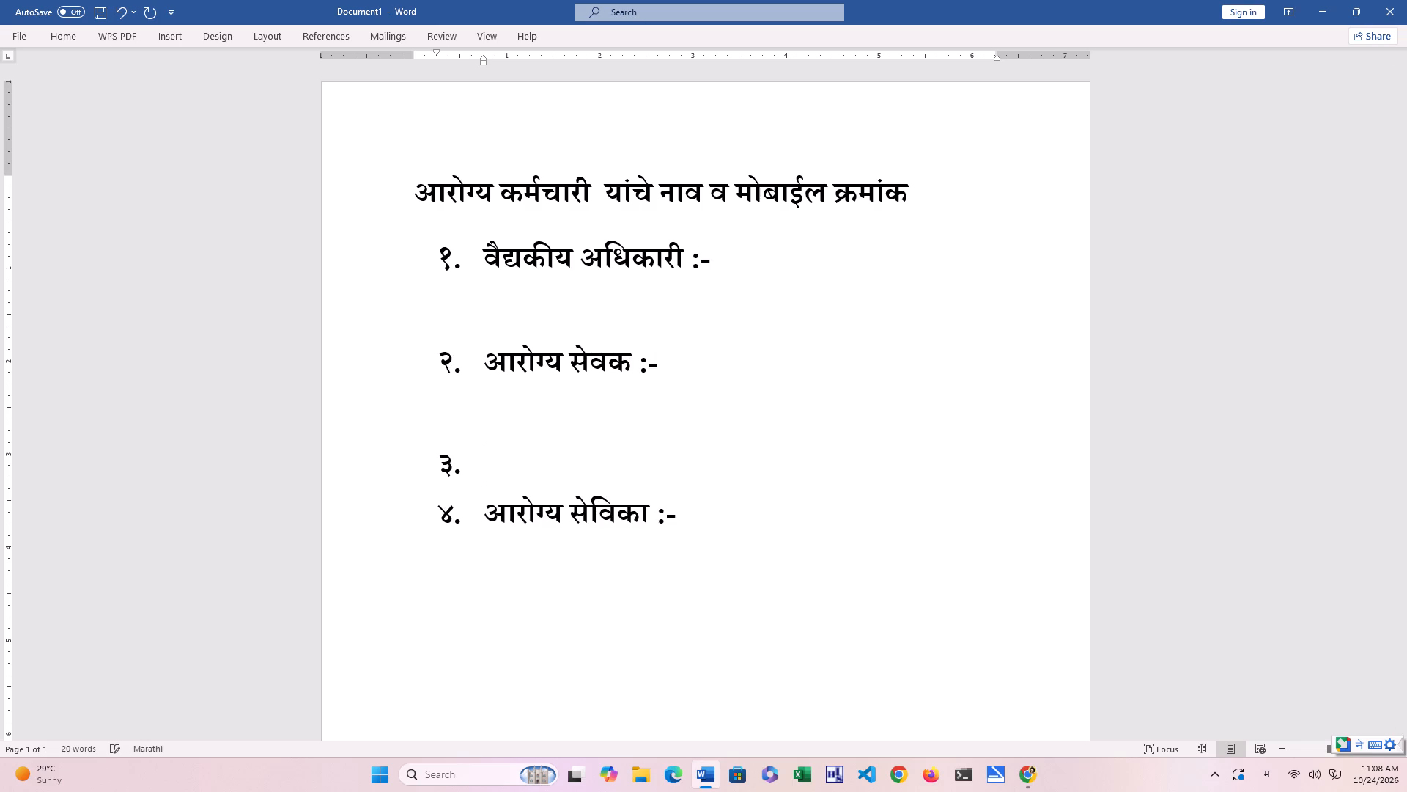
key("BackSpace")
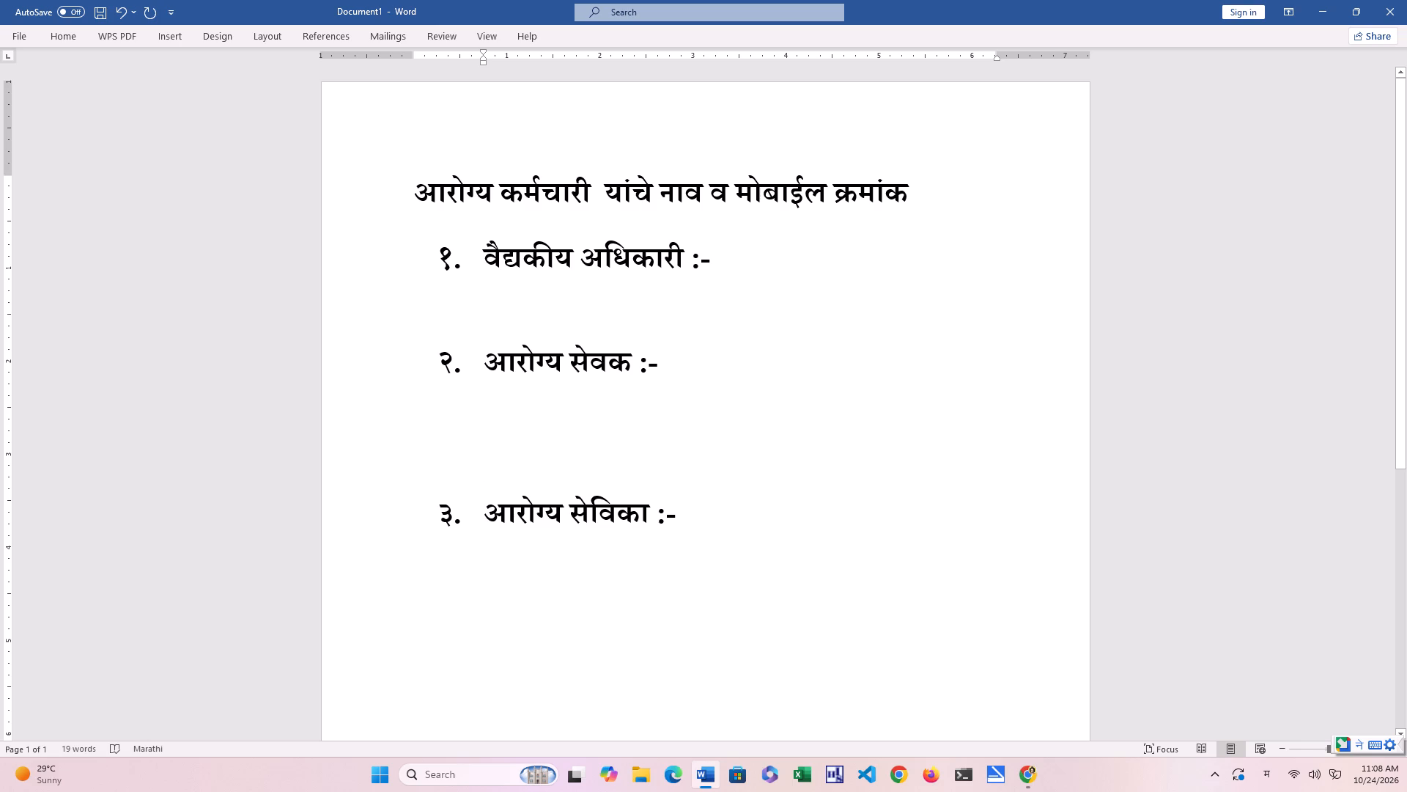
key("BackSpace")
key("BackSpace")
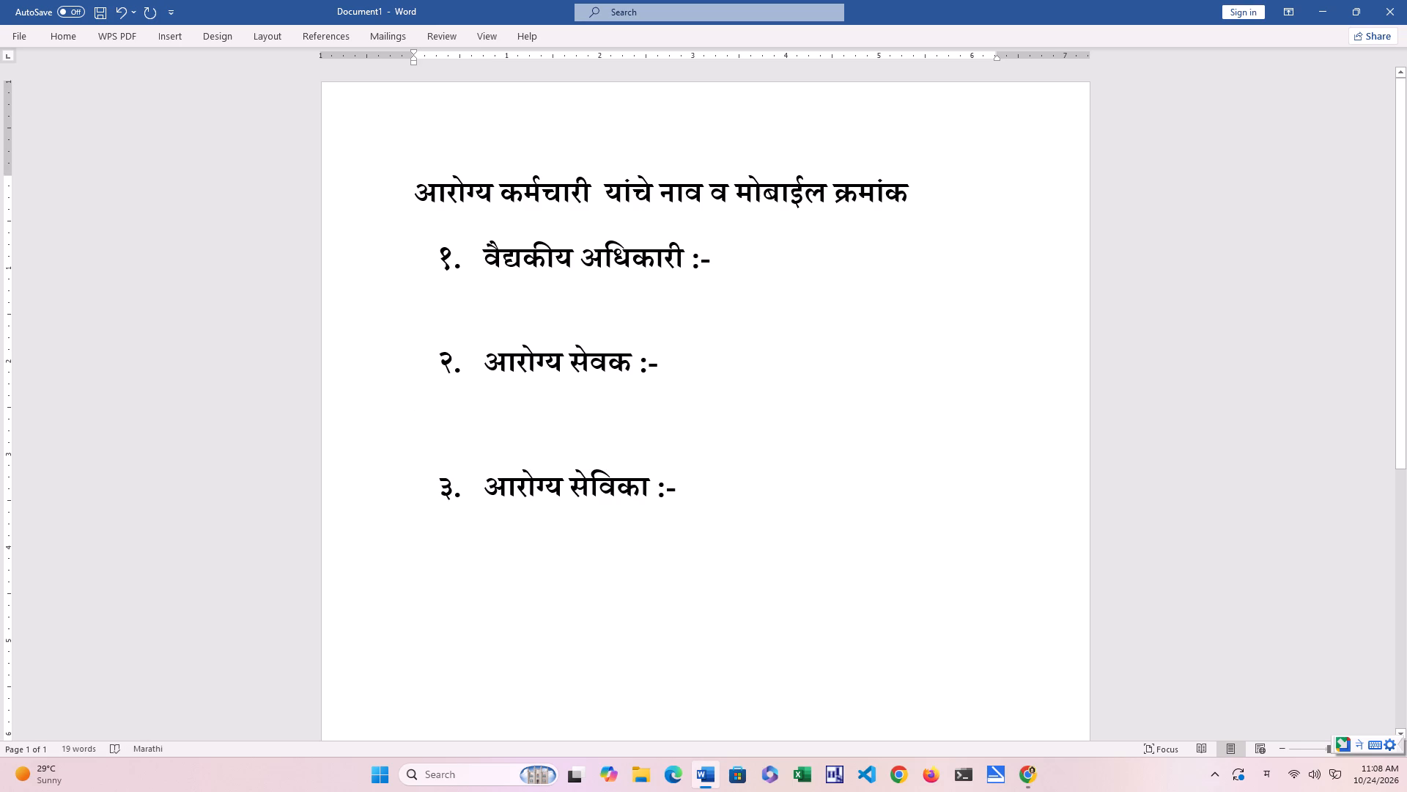
Widen the gap before ":-" in the "आरोग्य सेवक" item by six spaces to roughly match the first item's ":-".
left_click(640, 367)
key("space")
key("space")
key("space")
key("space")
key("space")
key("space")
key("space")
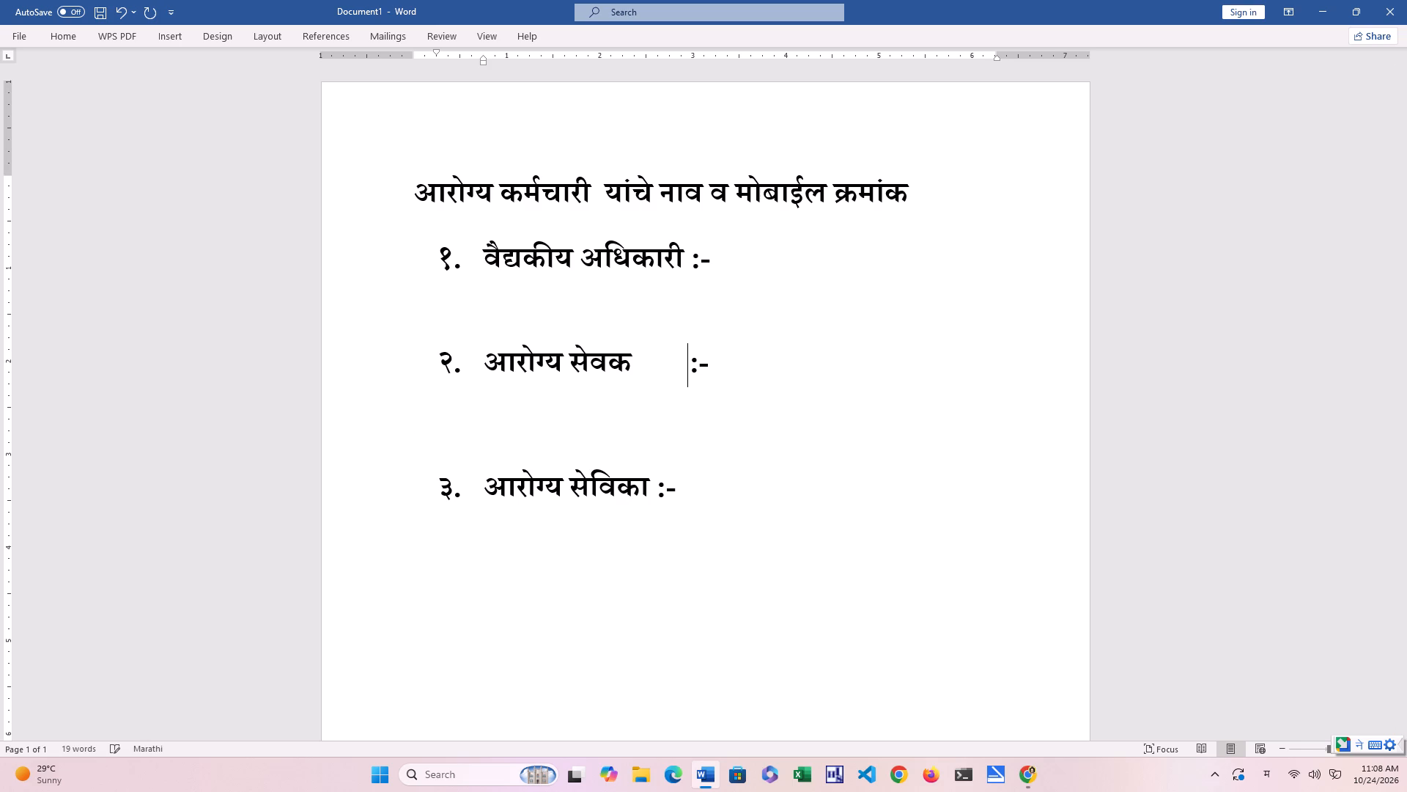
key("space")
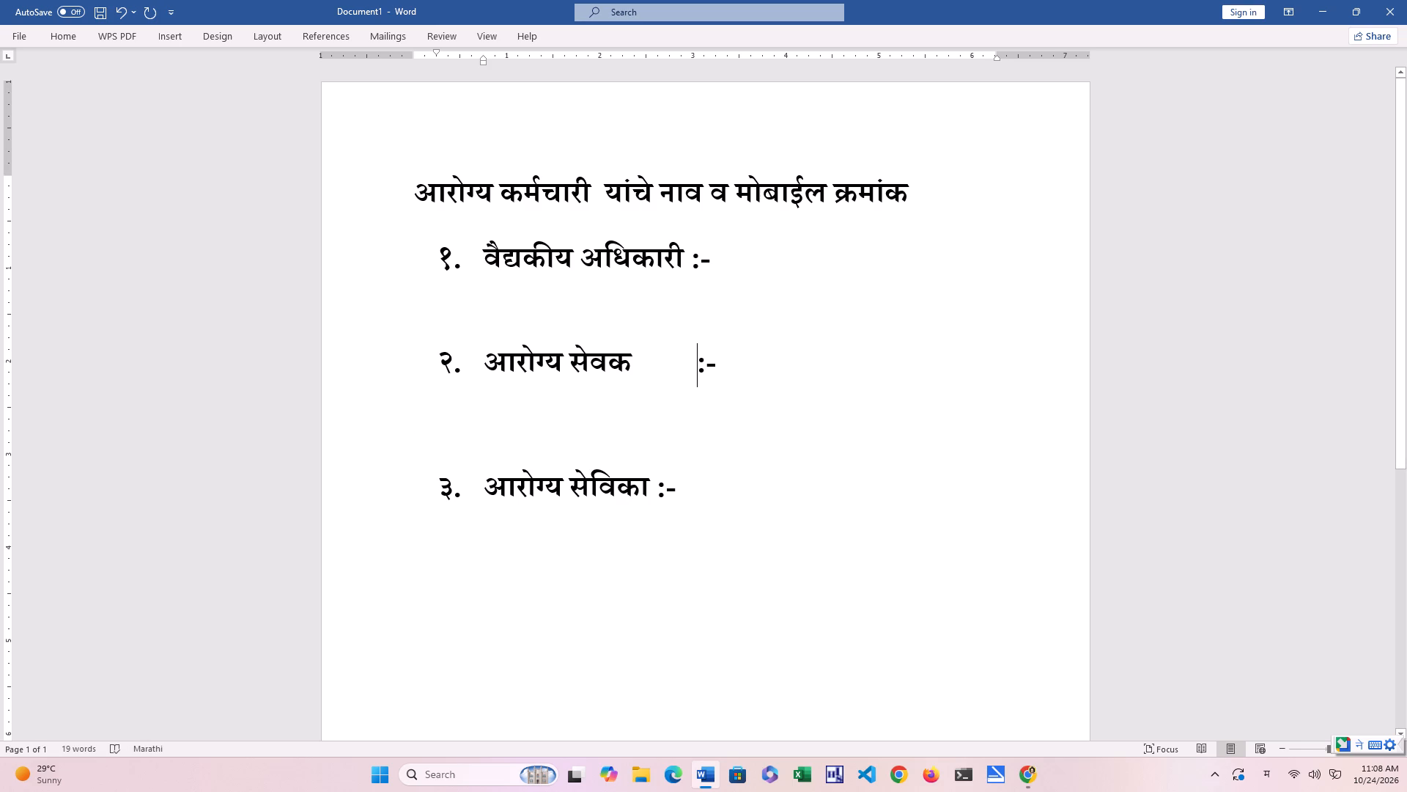
key("BackSpace")
key("BackSpace")
Reduce the font size of the list text from "वैद्यकीय अधिकारी" through "आरोग्य सेविका" to 26 pt.
left_click(728, 264)
left_click_drag(437, 257, 616, 491)
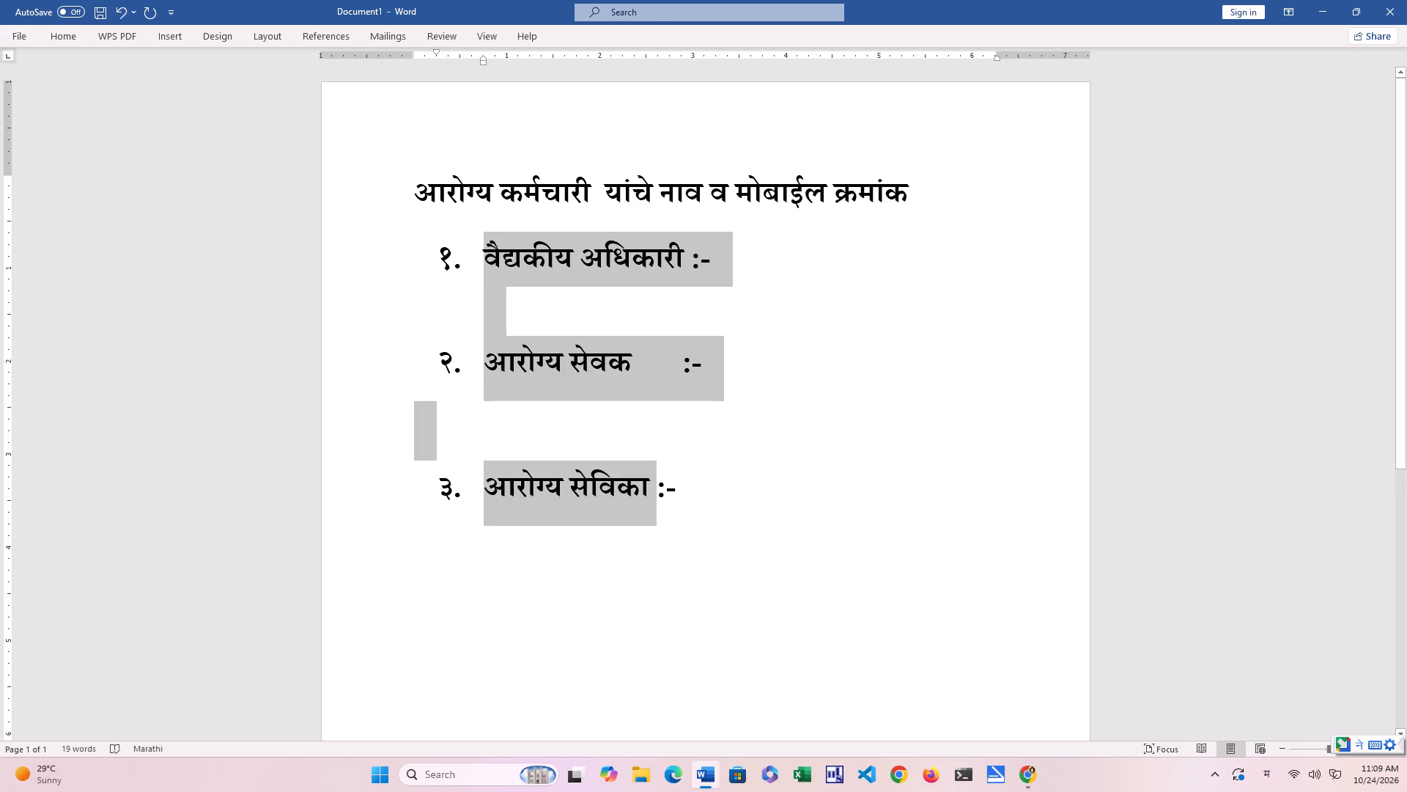
left_click_drag(616, 491, 618, 496)
triple_click(756, 455)
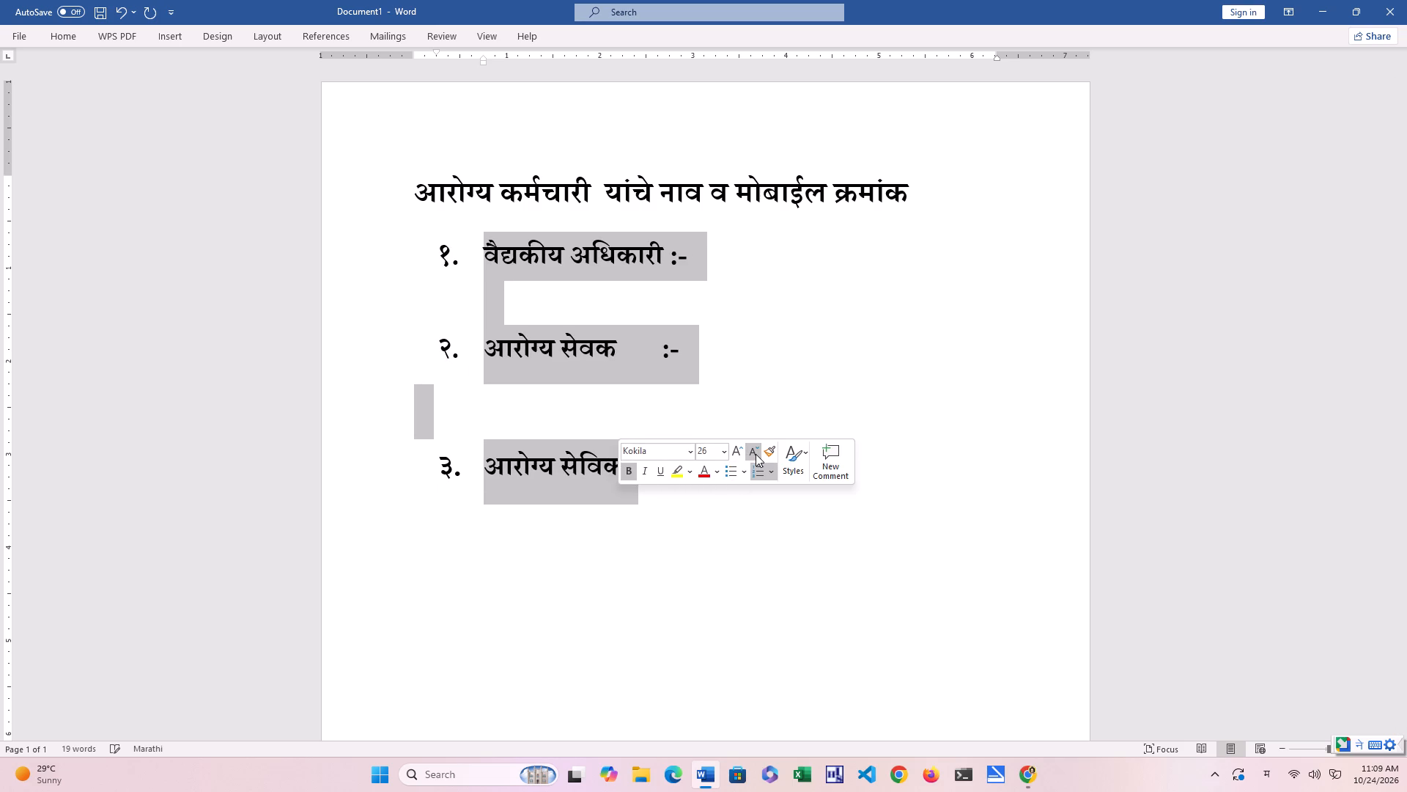
Reduce the font size of the list text from "वैद्यकीय अधिकारी" through "आरोग्य सेविका" to 18 pt.
double_click(756, 454)
left_click(756, 454)
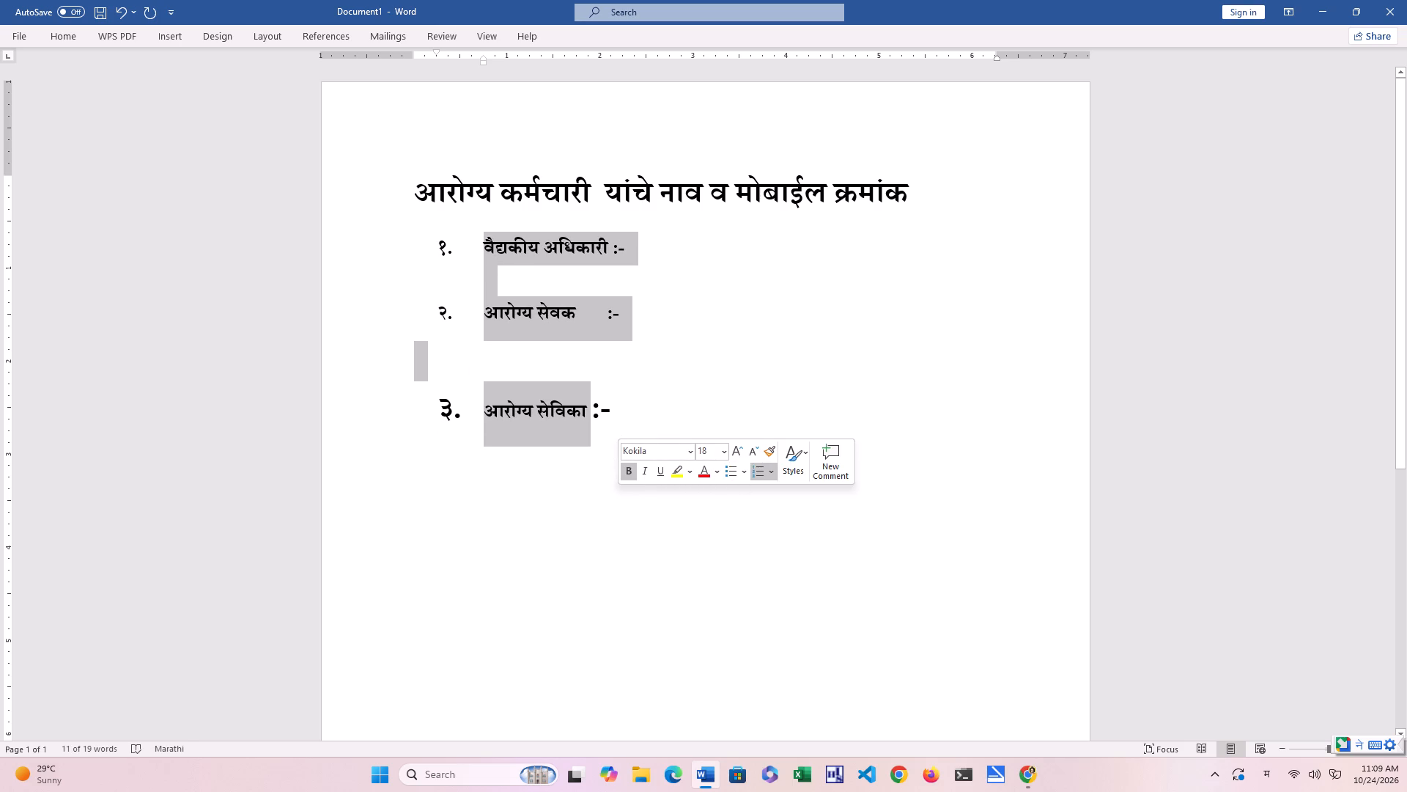
left_click(650, 391)
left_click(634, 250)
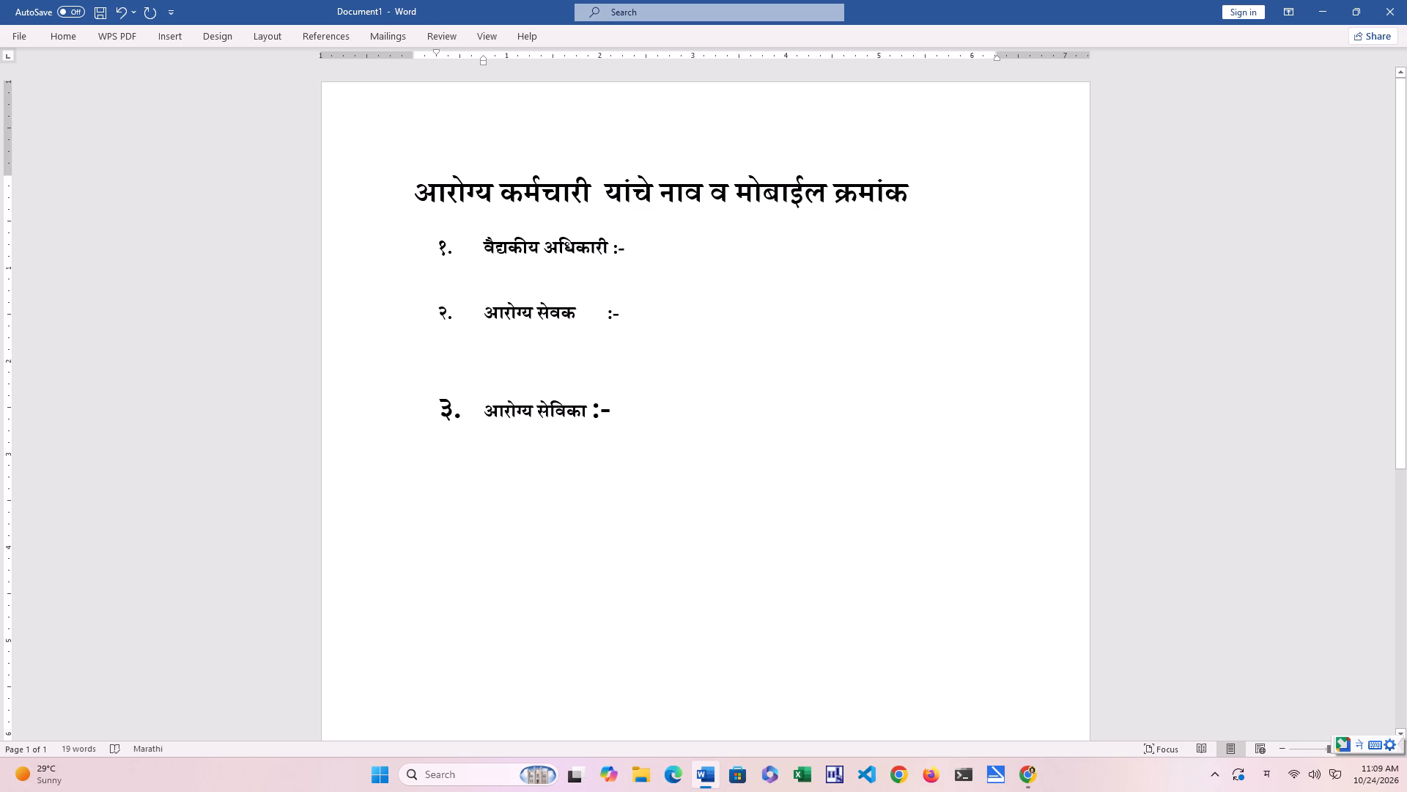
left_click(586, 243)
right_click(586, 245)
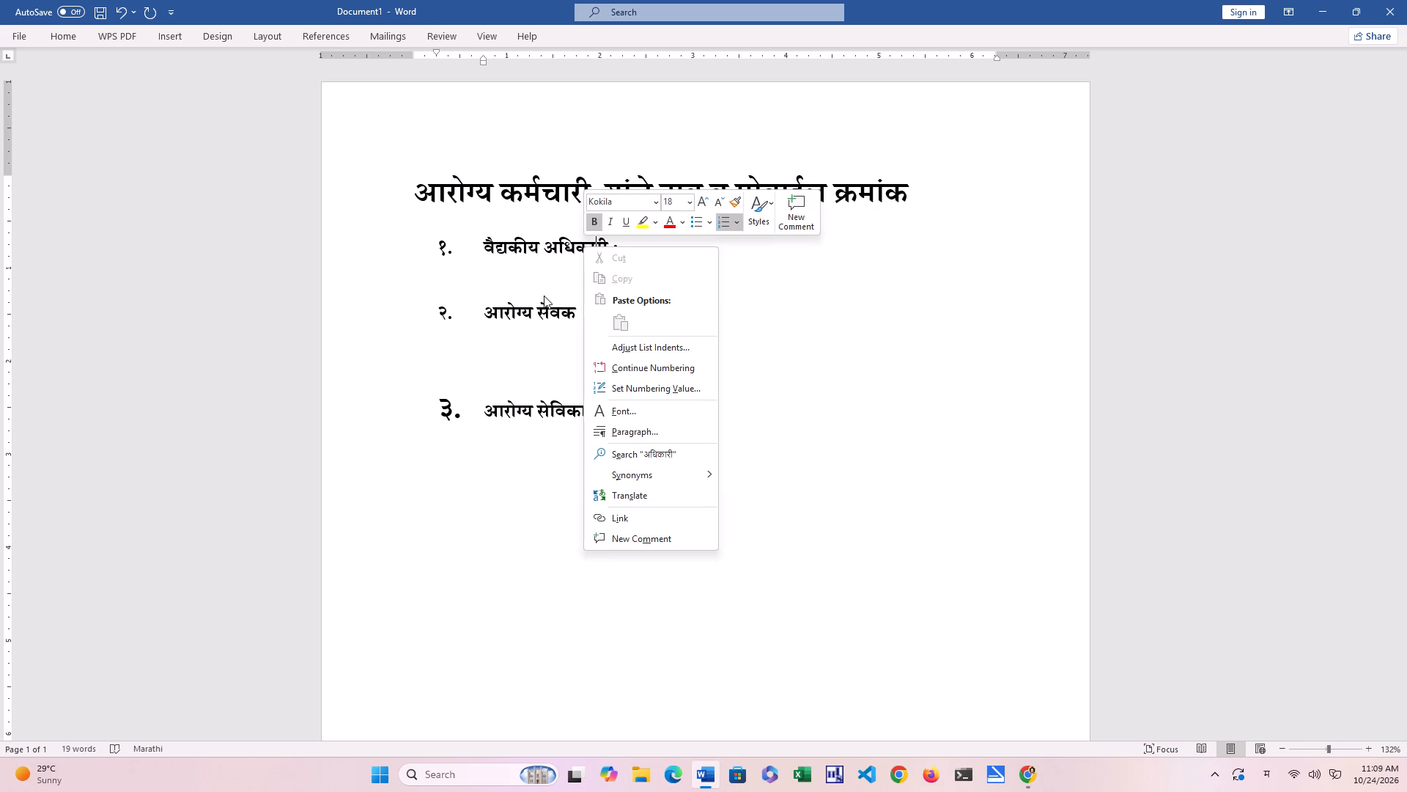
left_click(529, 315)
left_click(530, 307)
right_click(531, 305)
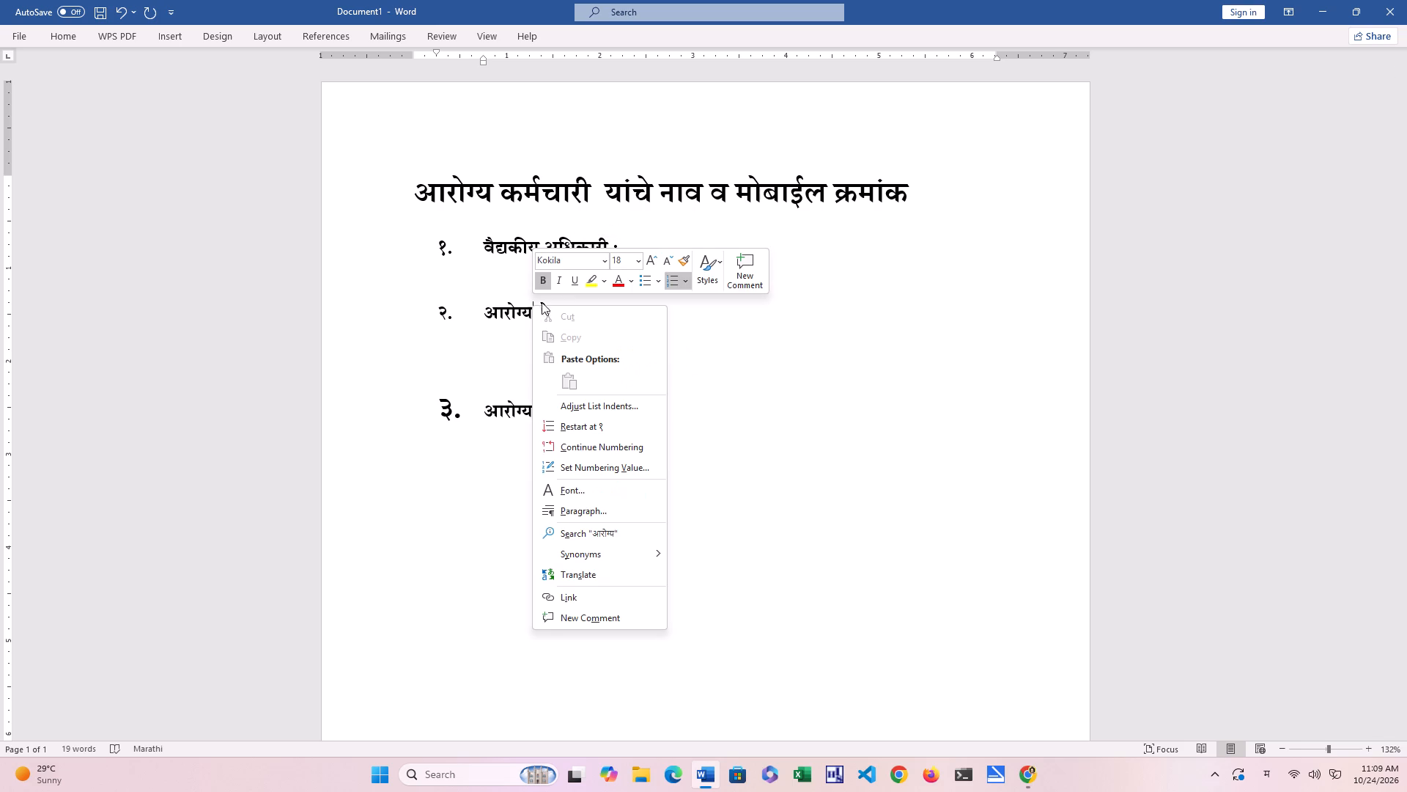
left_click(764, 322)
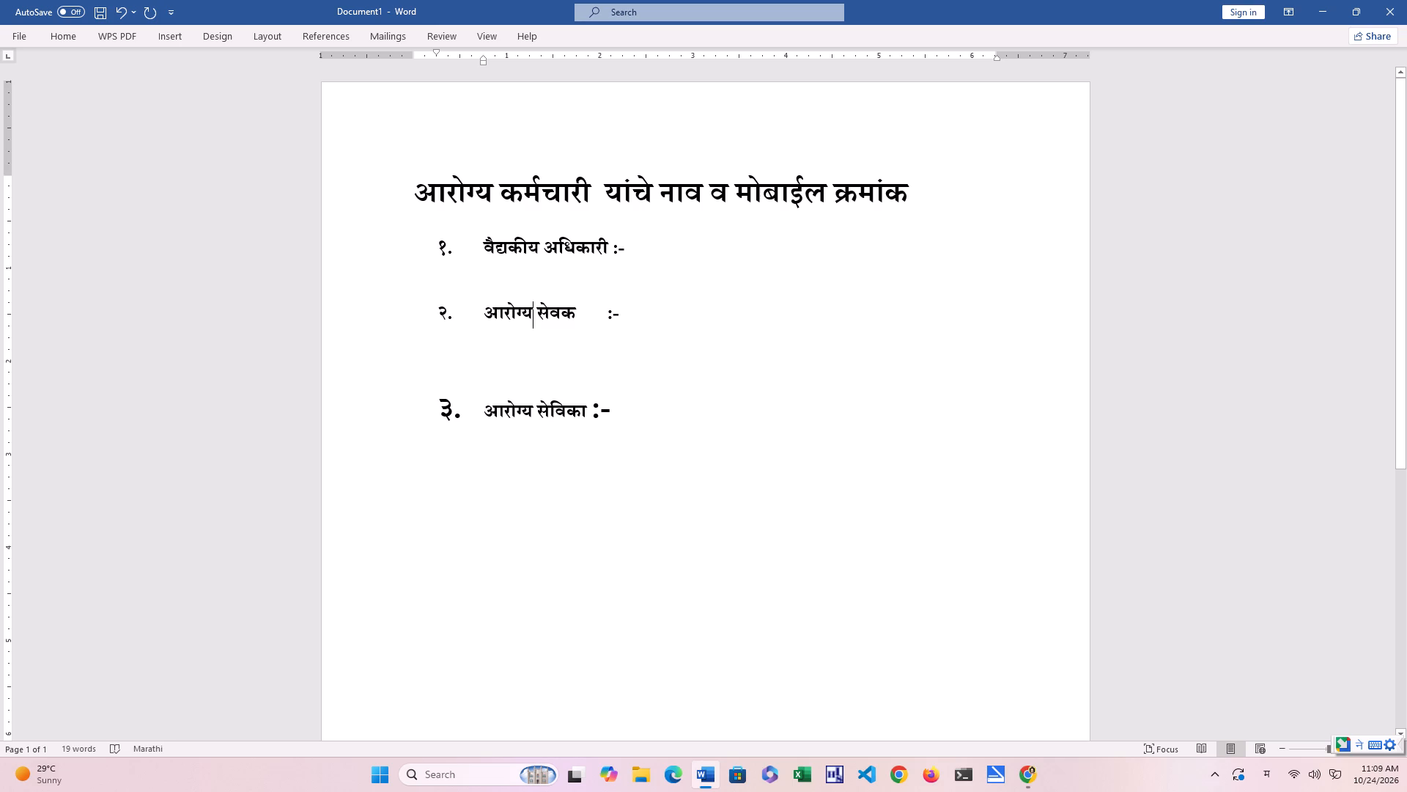
Enter the title "डॉ." and the medical officer's surname in Marathi after ":-" in the "वैद्यकीय अधिकारी" item, with a space on either side.
left_click(632, 251)
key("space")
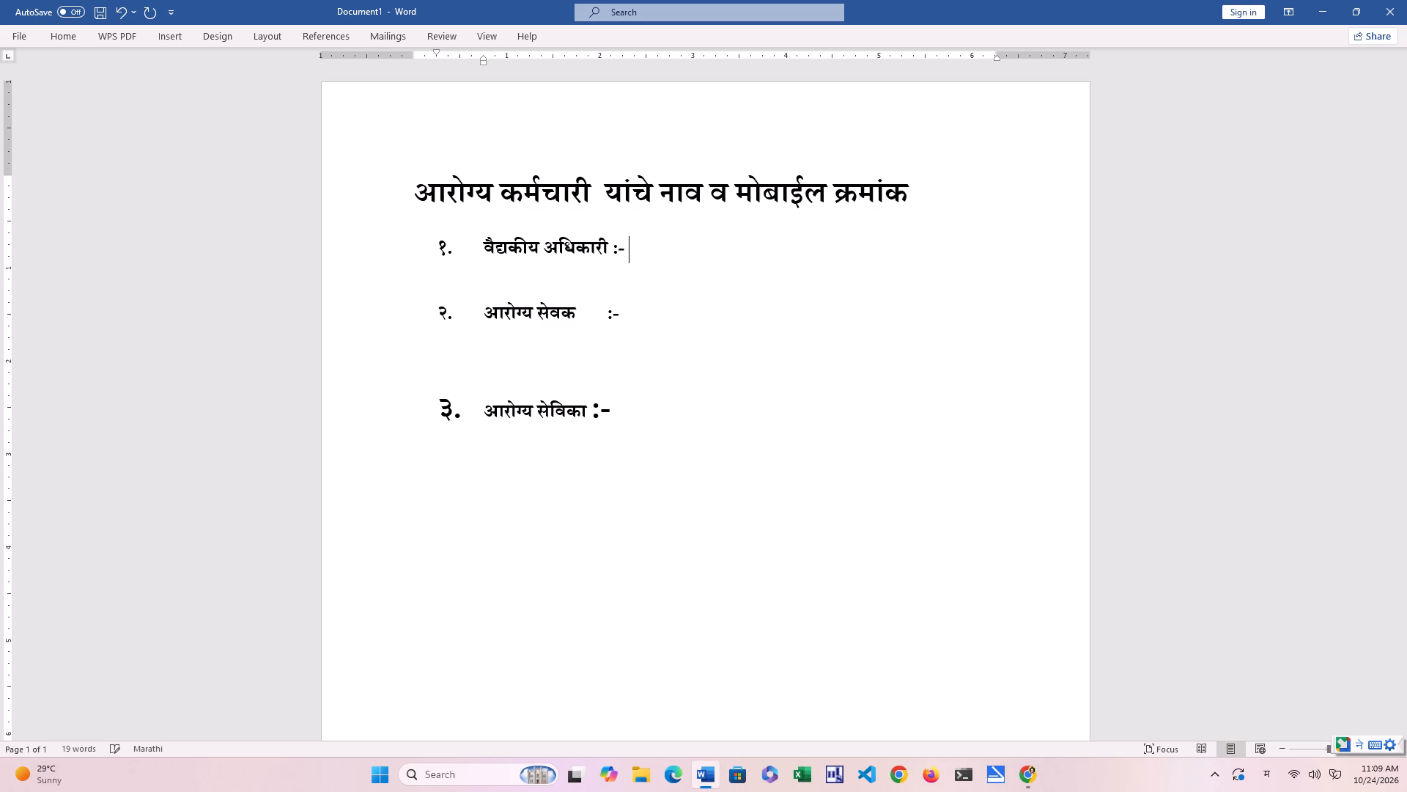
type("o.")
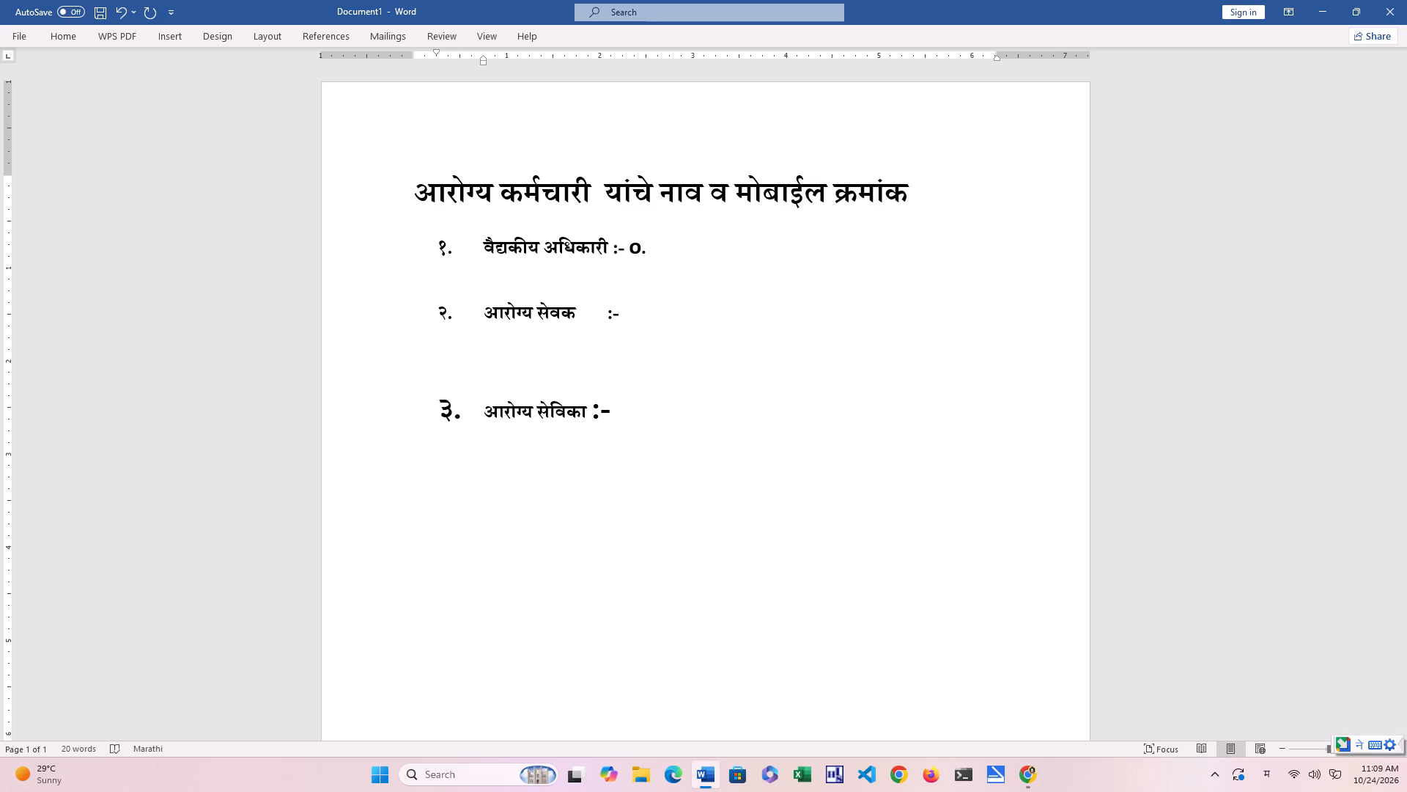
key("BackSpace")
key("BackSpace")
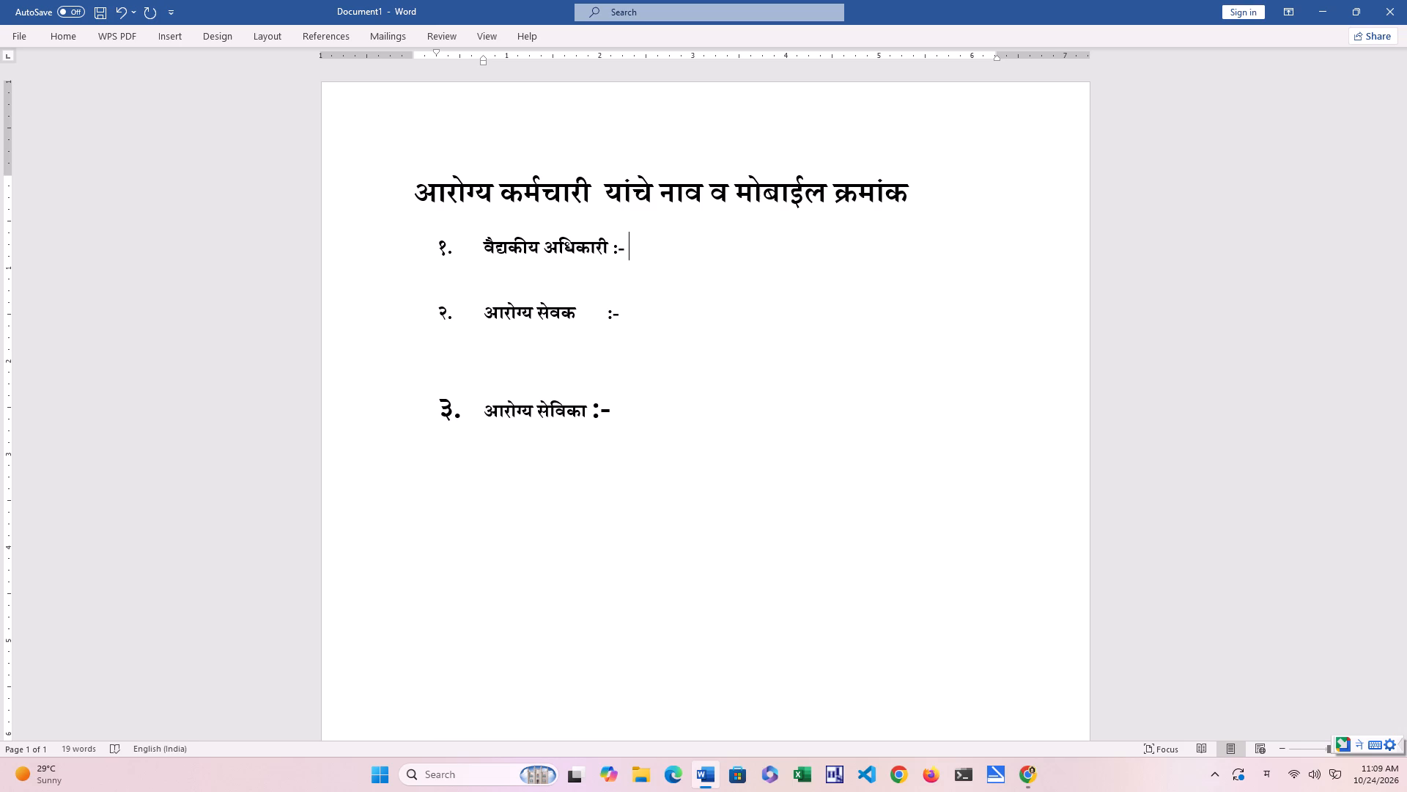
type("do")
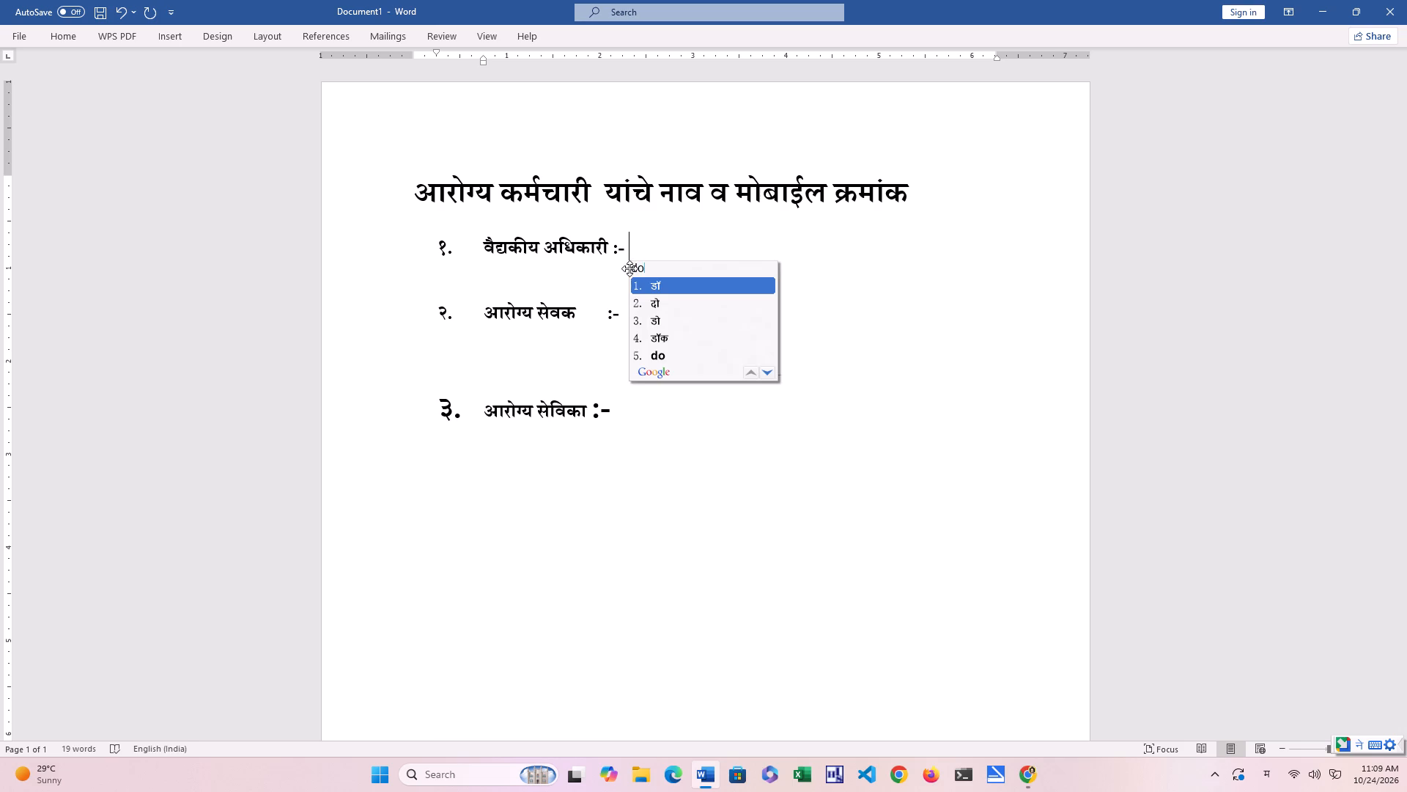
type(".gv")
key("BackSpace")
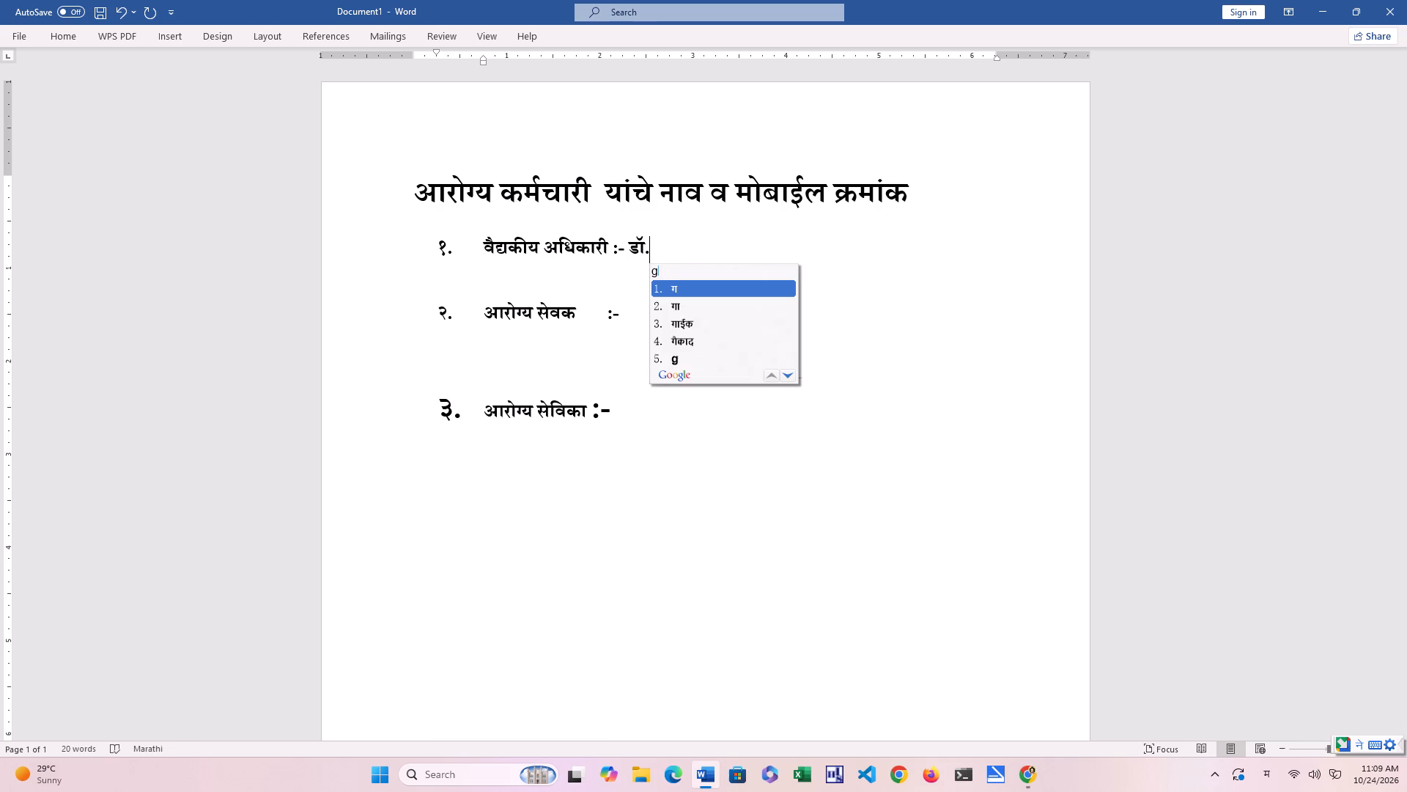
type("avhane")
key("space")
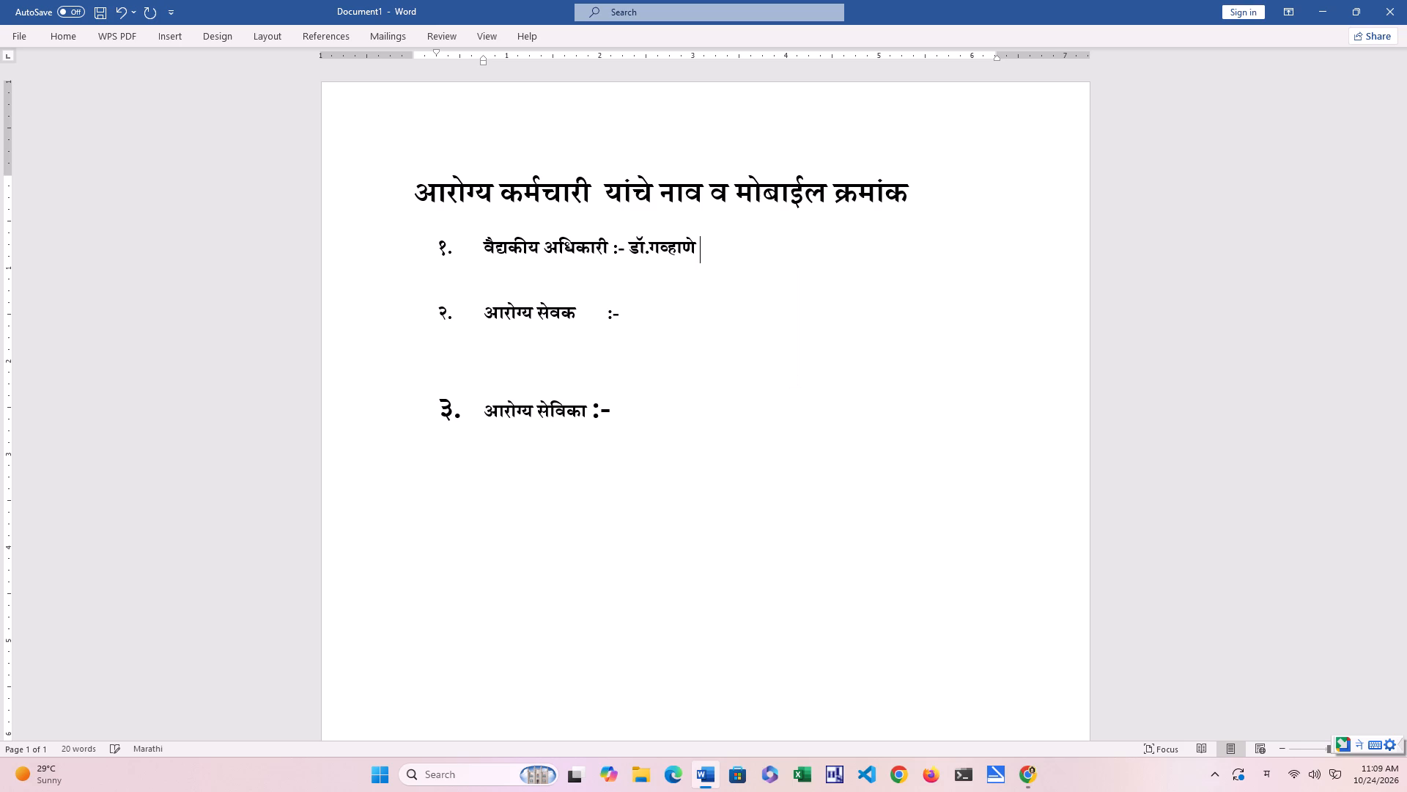
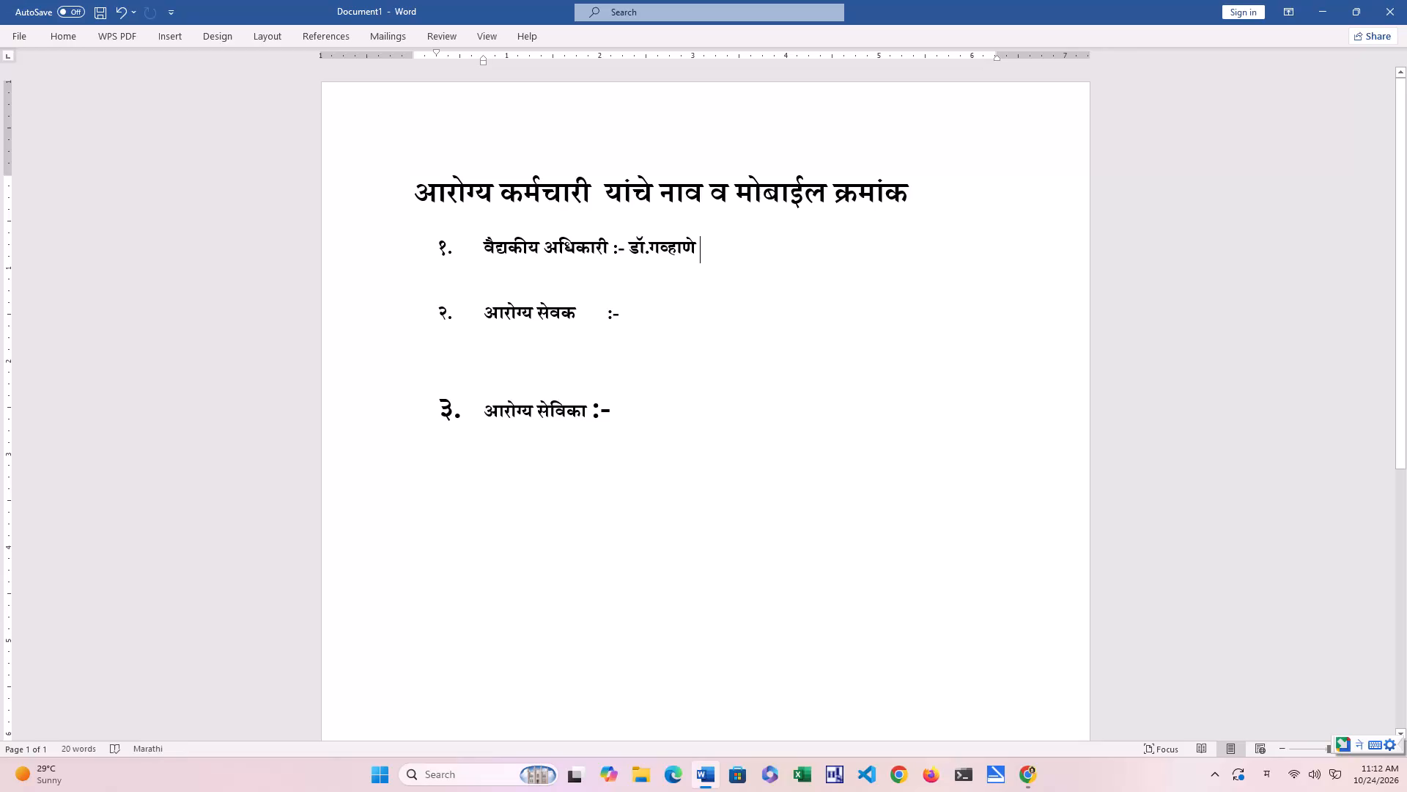
Add the medical officer's initials "एस .सी." in Marathi after the surname in the "वैद्यकीय अधिकारी" item, preceded by a period.
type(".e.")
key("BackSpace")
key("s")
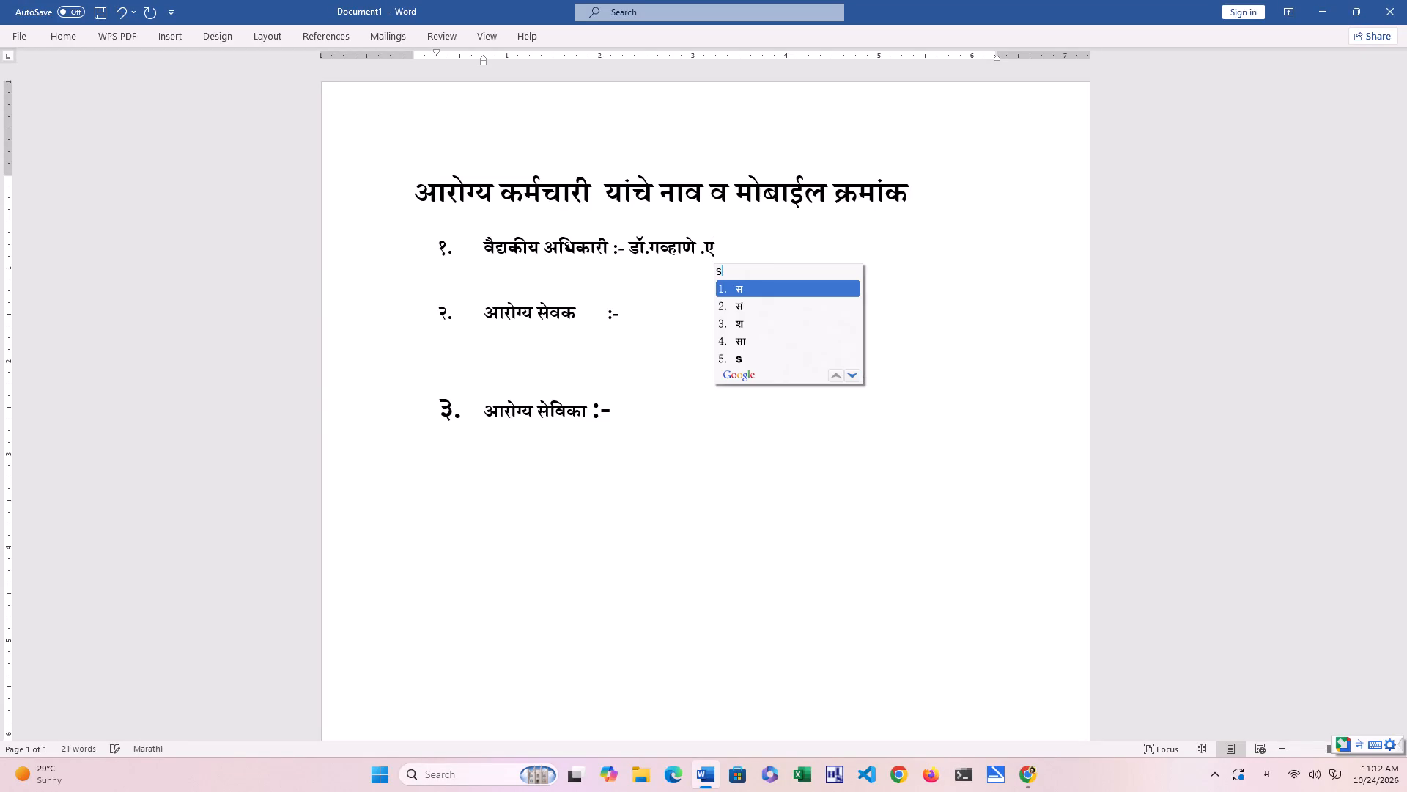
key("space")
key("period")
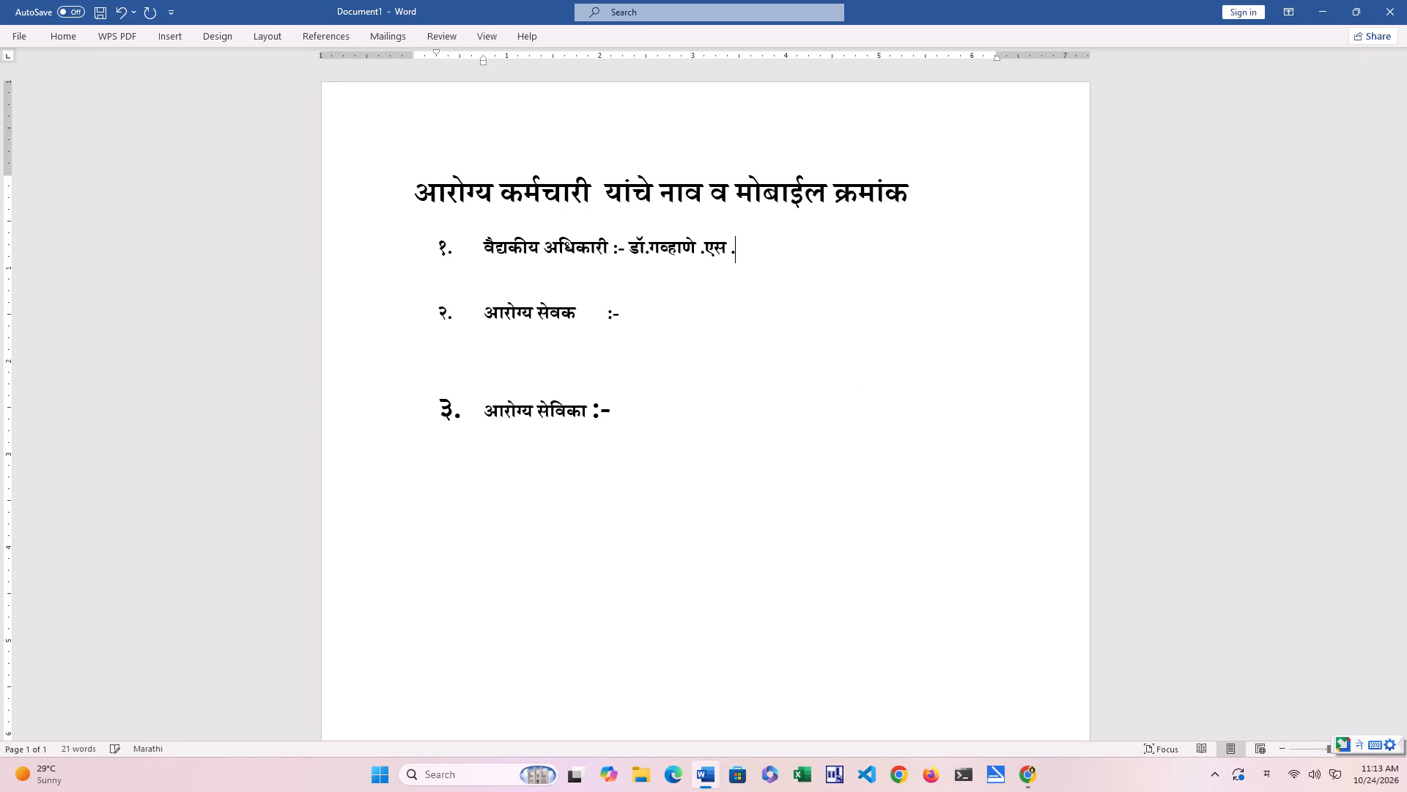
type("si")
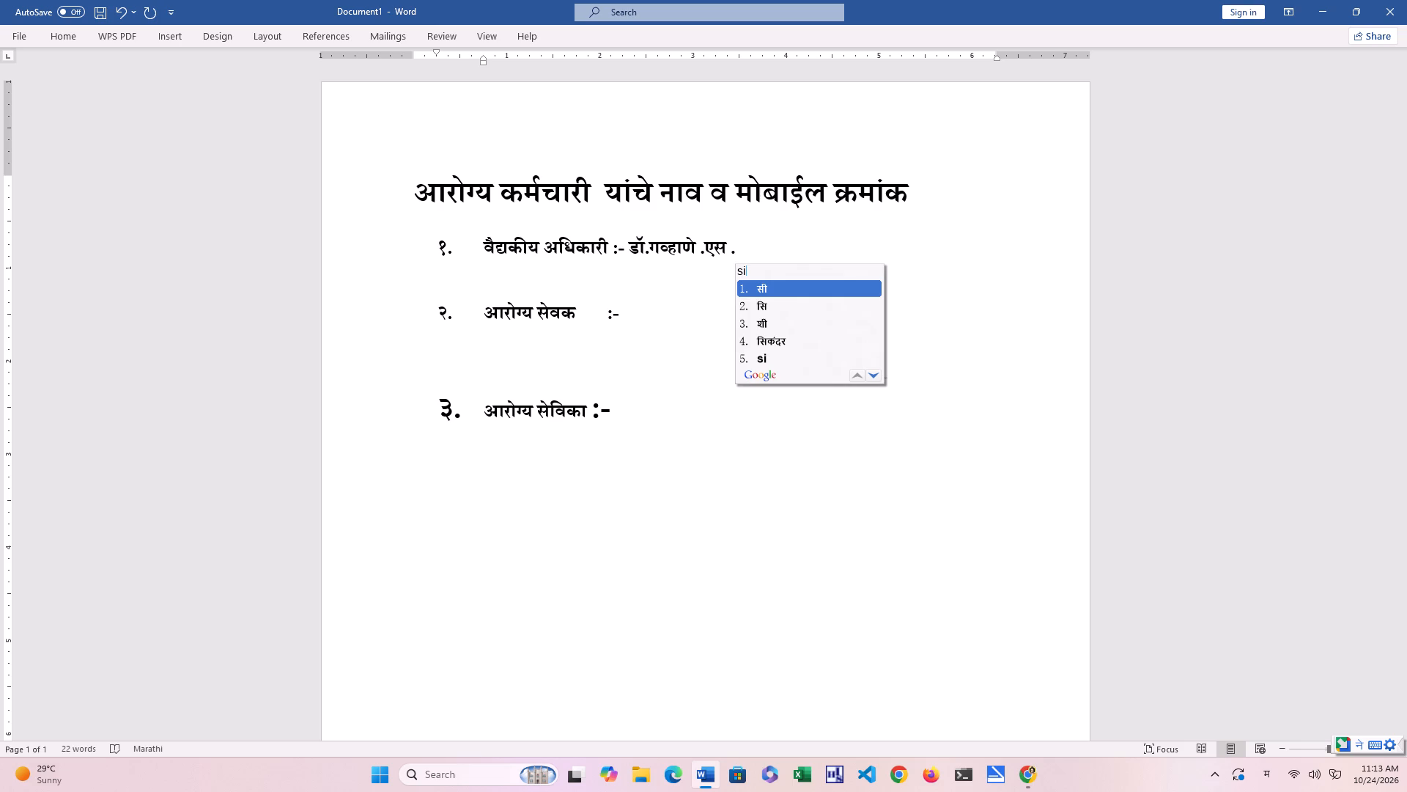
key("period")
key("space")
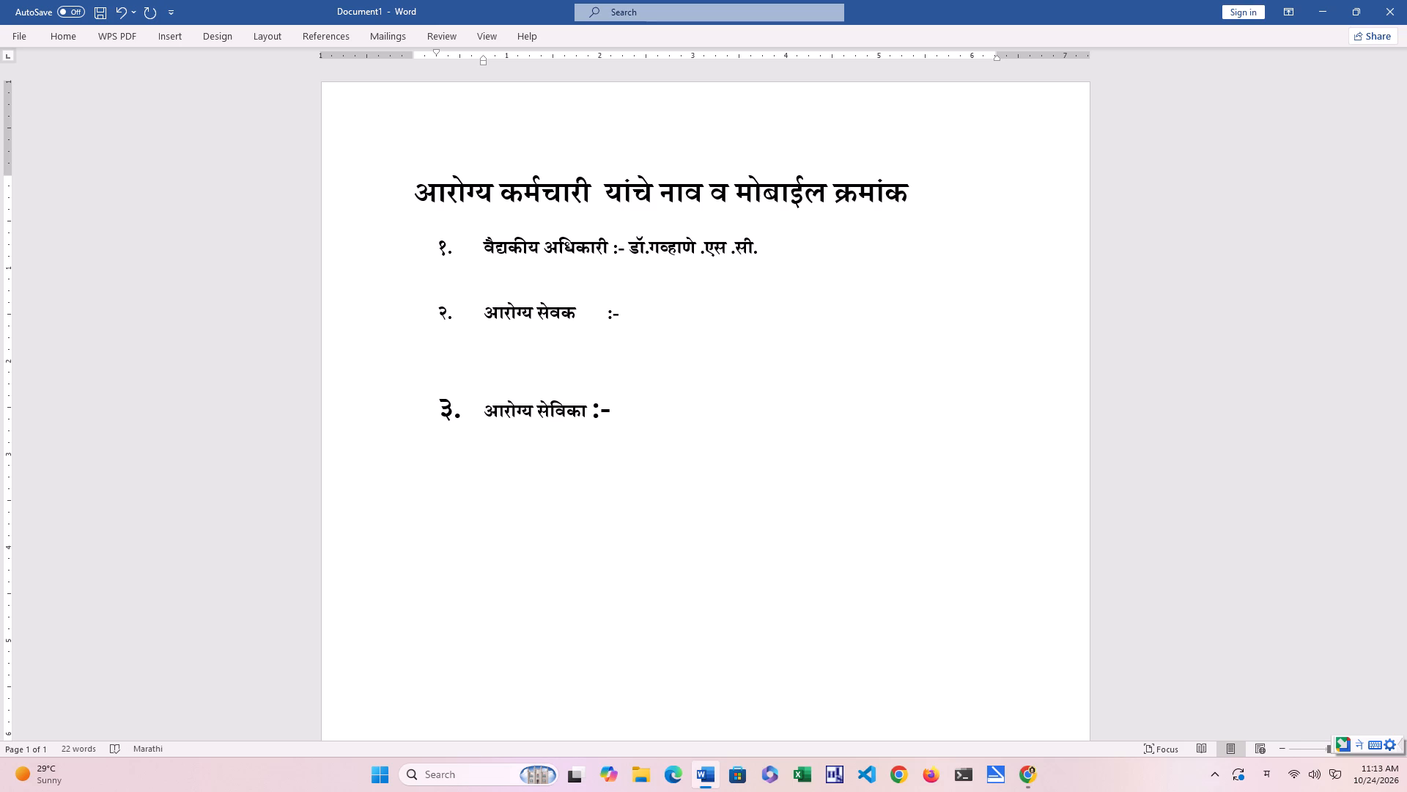
Start an unnumbered line below the "वैद्यकीय अधिकारी" item, aligned with the item text, and indent it with spaces toward the officer's name.
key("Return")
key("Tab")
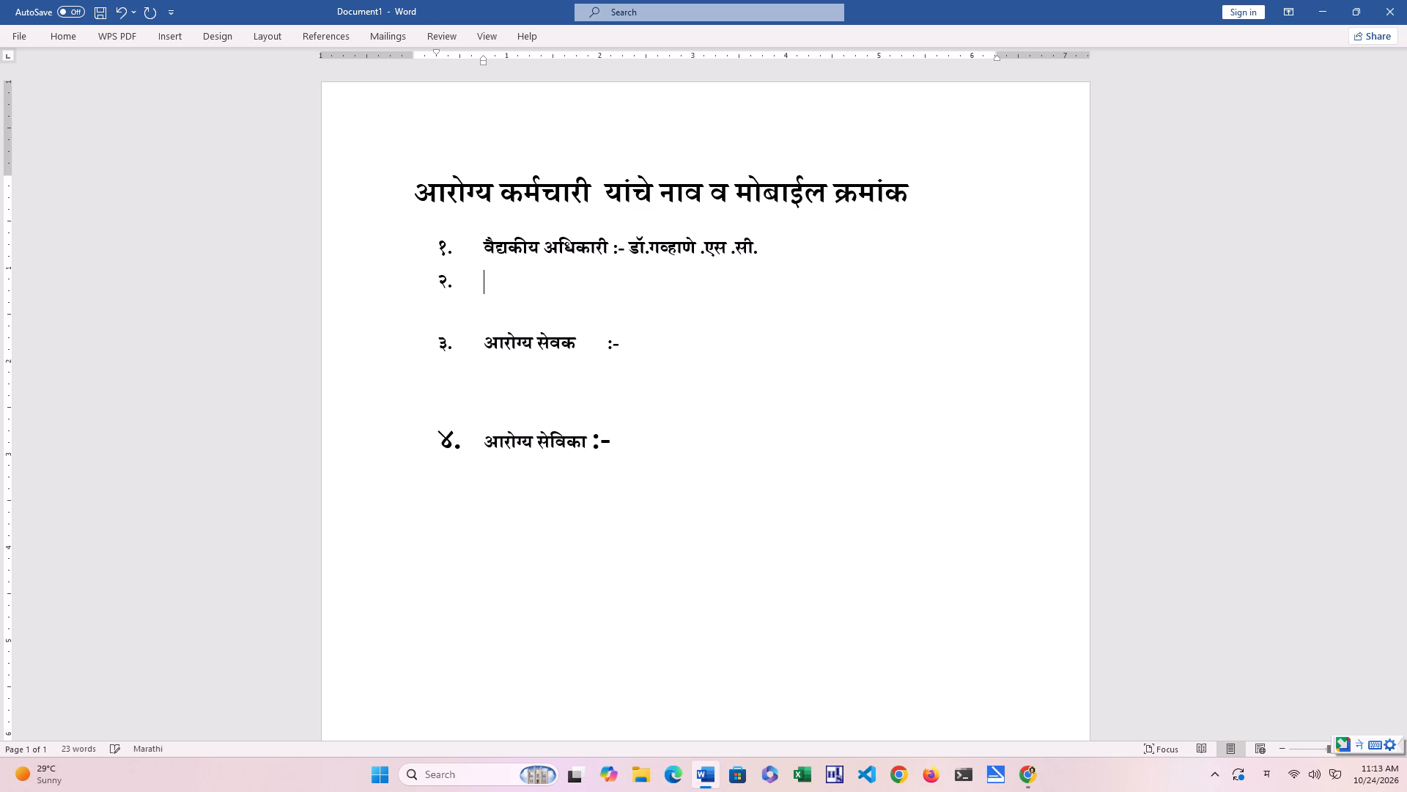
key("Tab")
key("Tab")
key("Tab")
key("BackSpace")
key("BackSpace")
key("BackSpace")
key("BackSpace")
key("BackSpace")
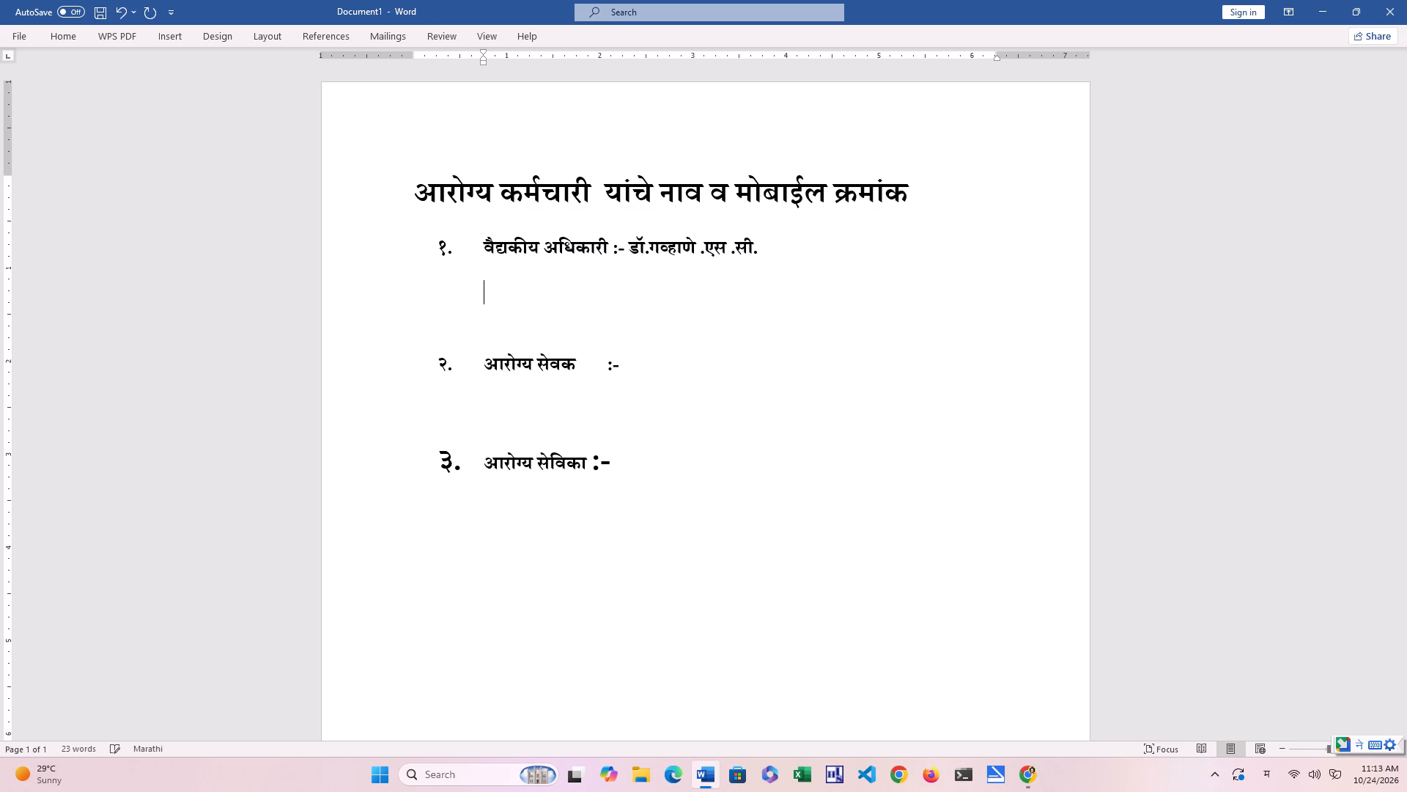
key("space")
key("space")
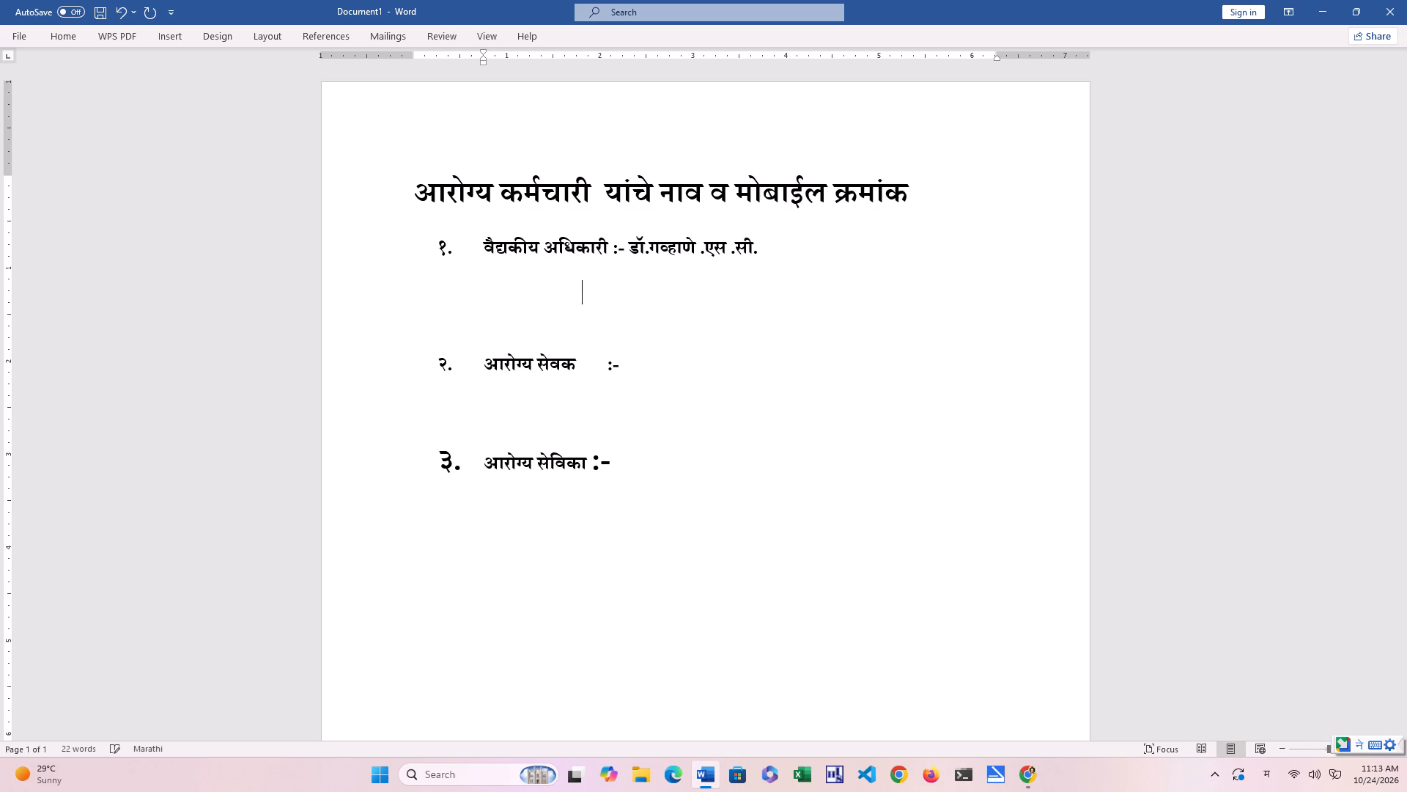
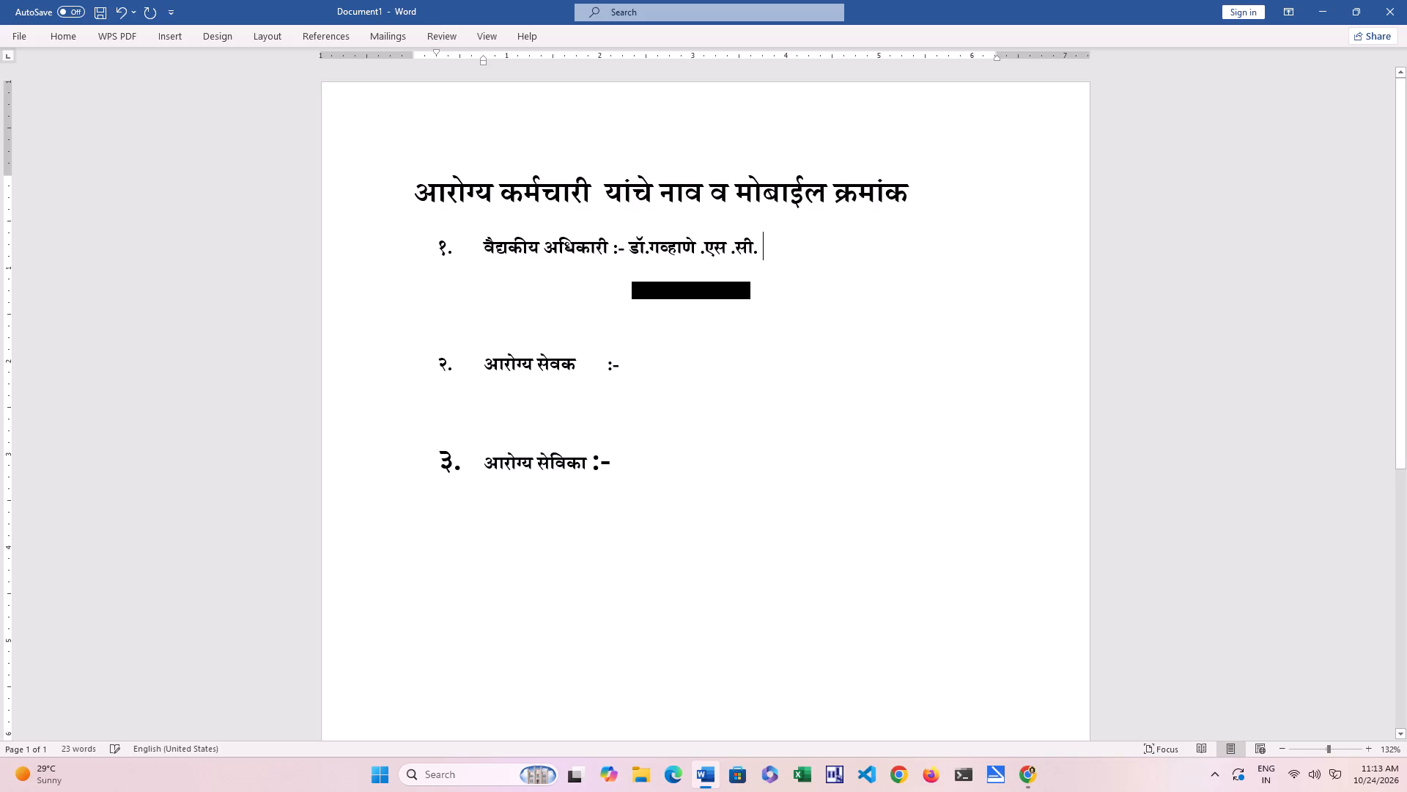
Start a bracketed workplace note after the medical officer's initials in the "वैद्यकीय अधिकारी" item with the Marathi text "(प्रा.आ.केंद्र".
type("(pra.aa.kendr")
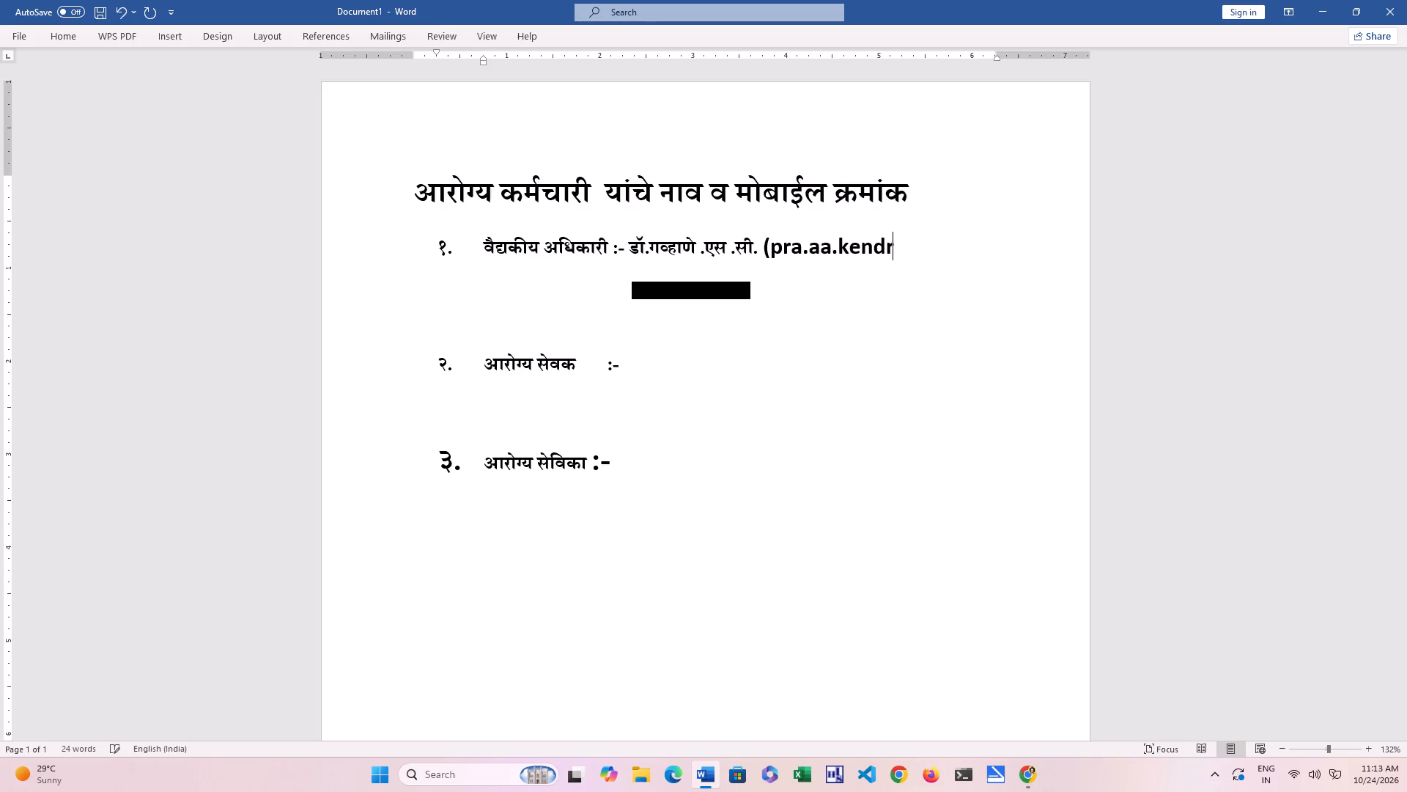
key("space")
key("BackSpace")
key("BackSpace")
key("BackSpace")
key("BackSpace")
key("BackSpace")
key("BackSpace")
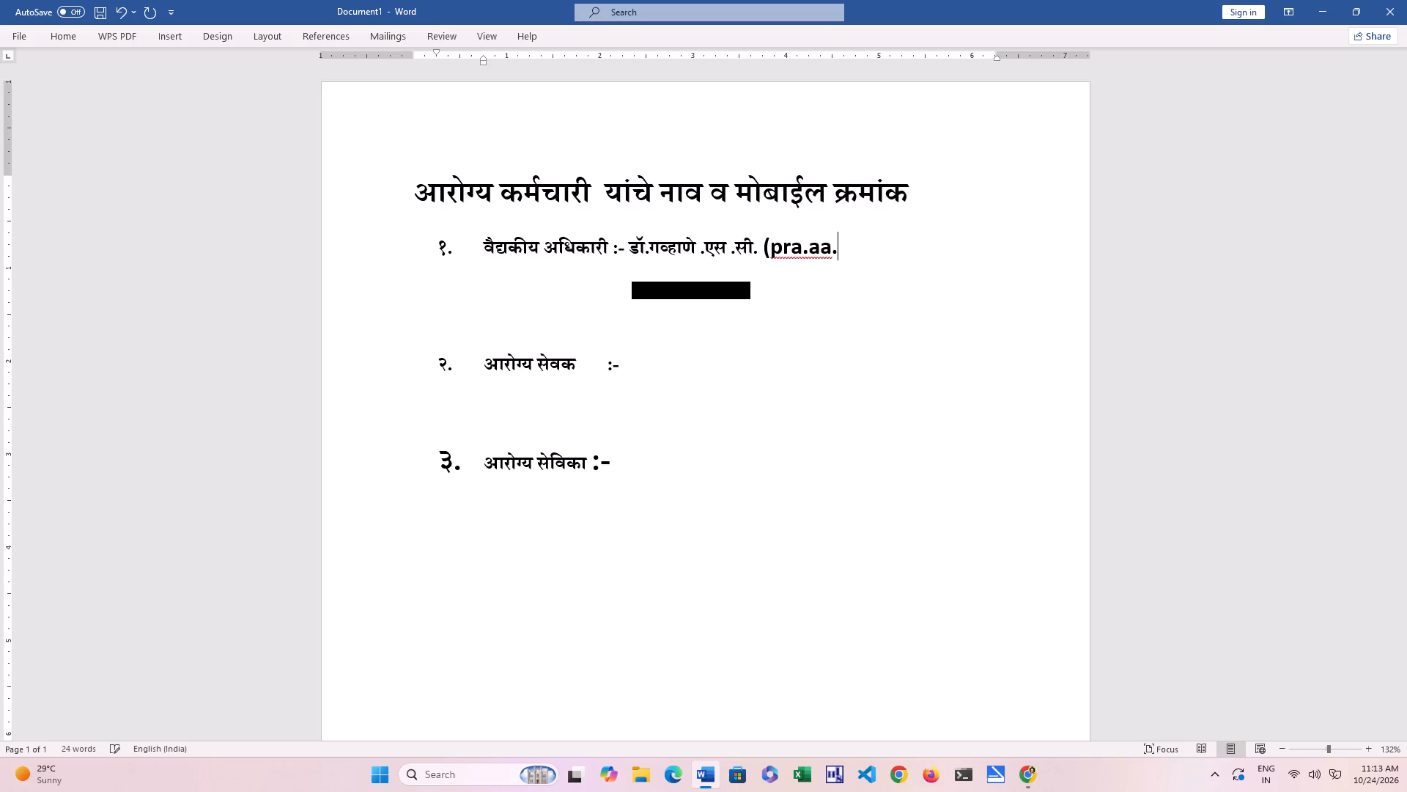
key("BackSpace")
key("BackSpace")
key("BackSpace")
key("BackSpace")
key("BackSpace")
key("BackSpace")
key("BackSpace")
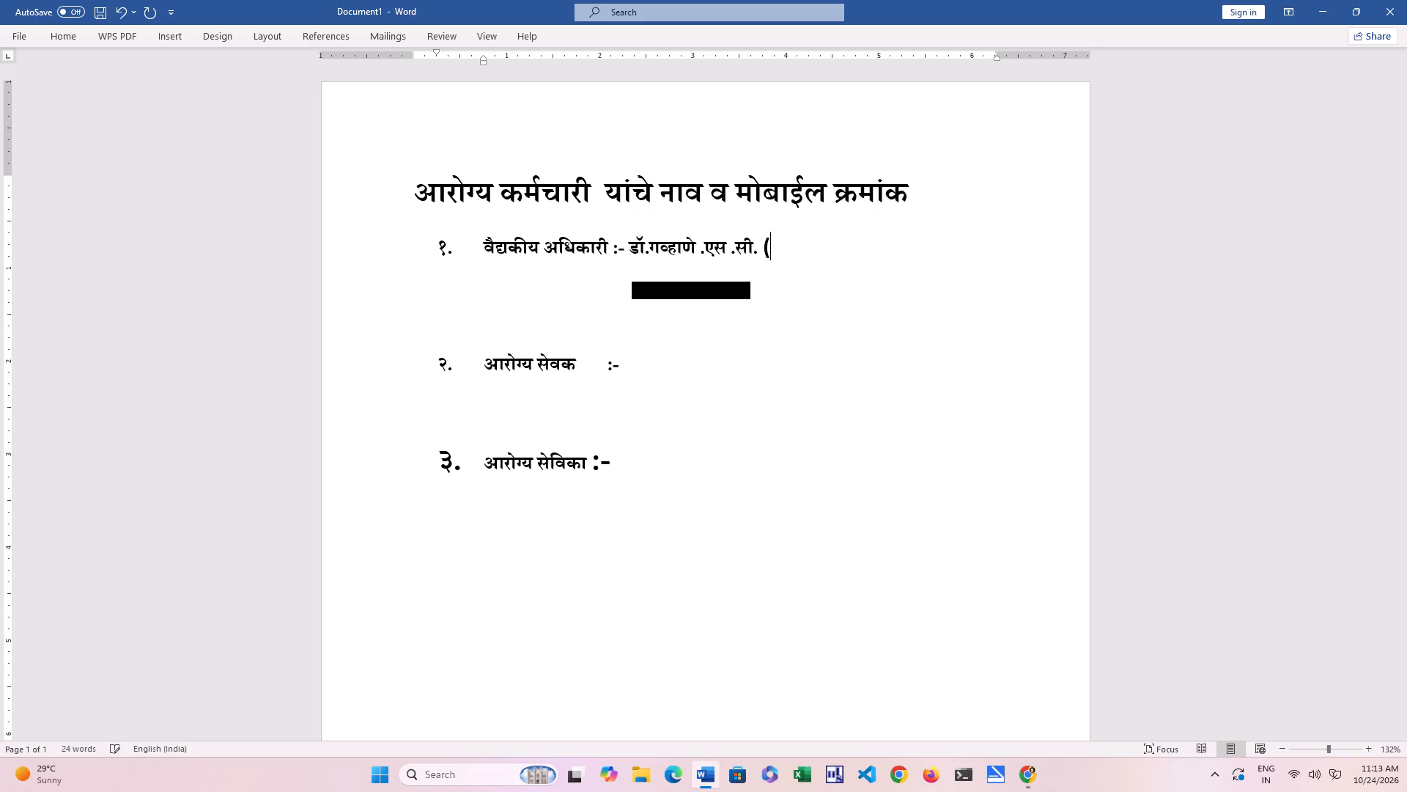
type("pra.aa.kendra")
key("space")
key("BackSpace")
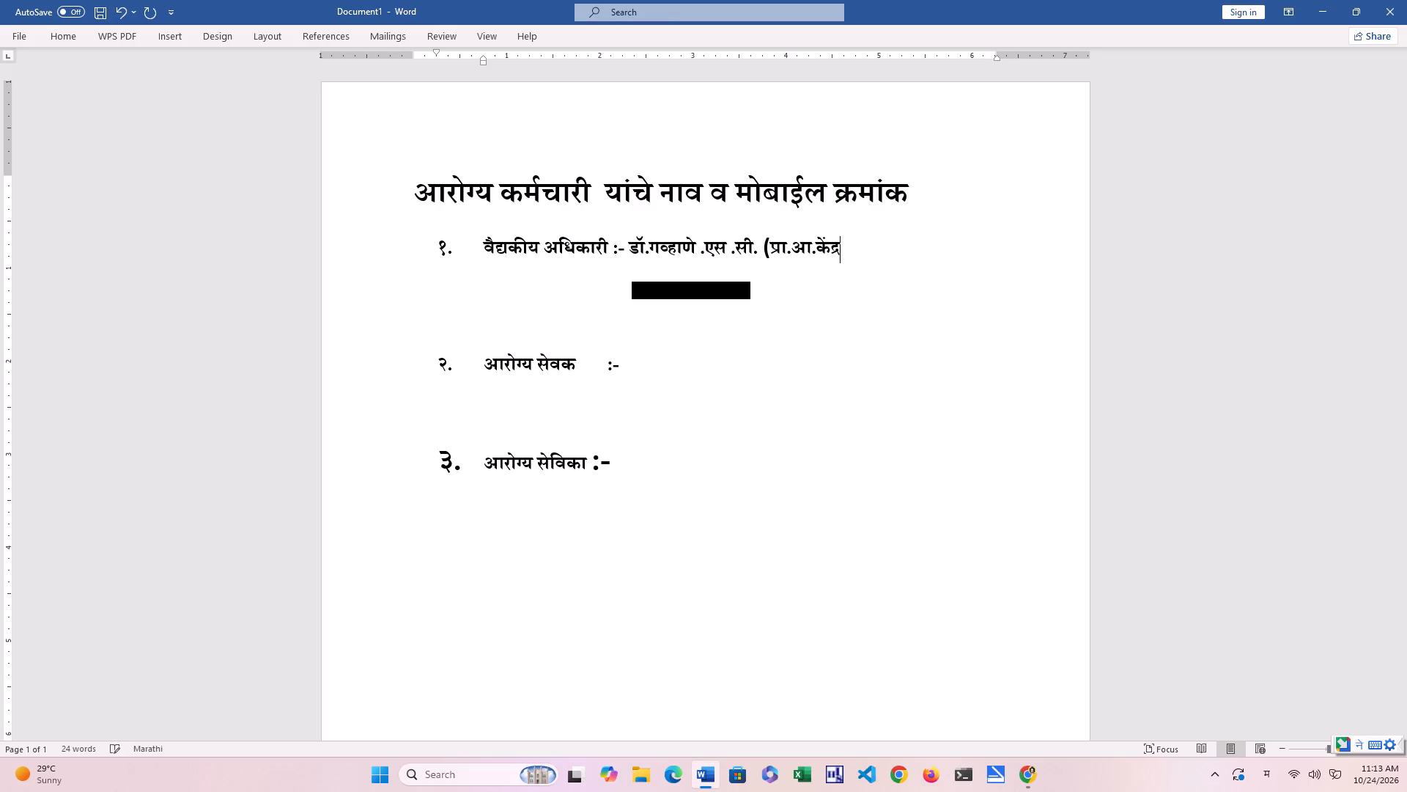
Complete the bracketed workplace note with the place name "येळंबघाट" in Marathi and a closing parenthesis directly after it.
key("space")
type("yelamb")
key("space")
key("BackSpace")
type("ghat")
key("space")
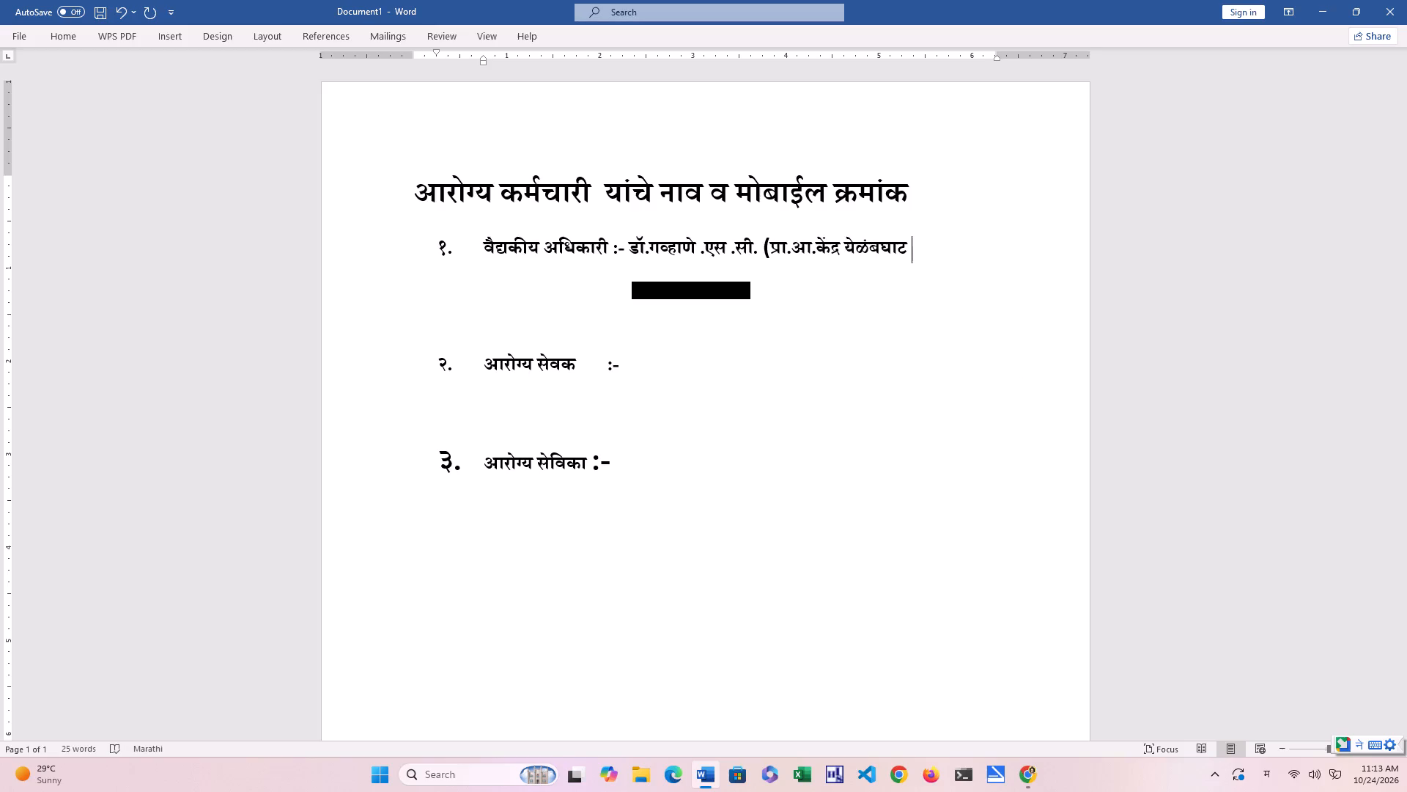
key("BackSpace")
key("shift+parenright")
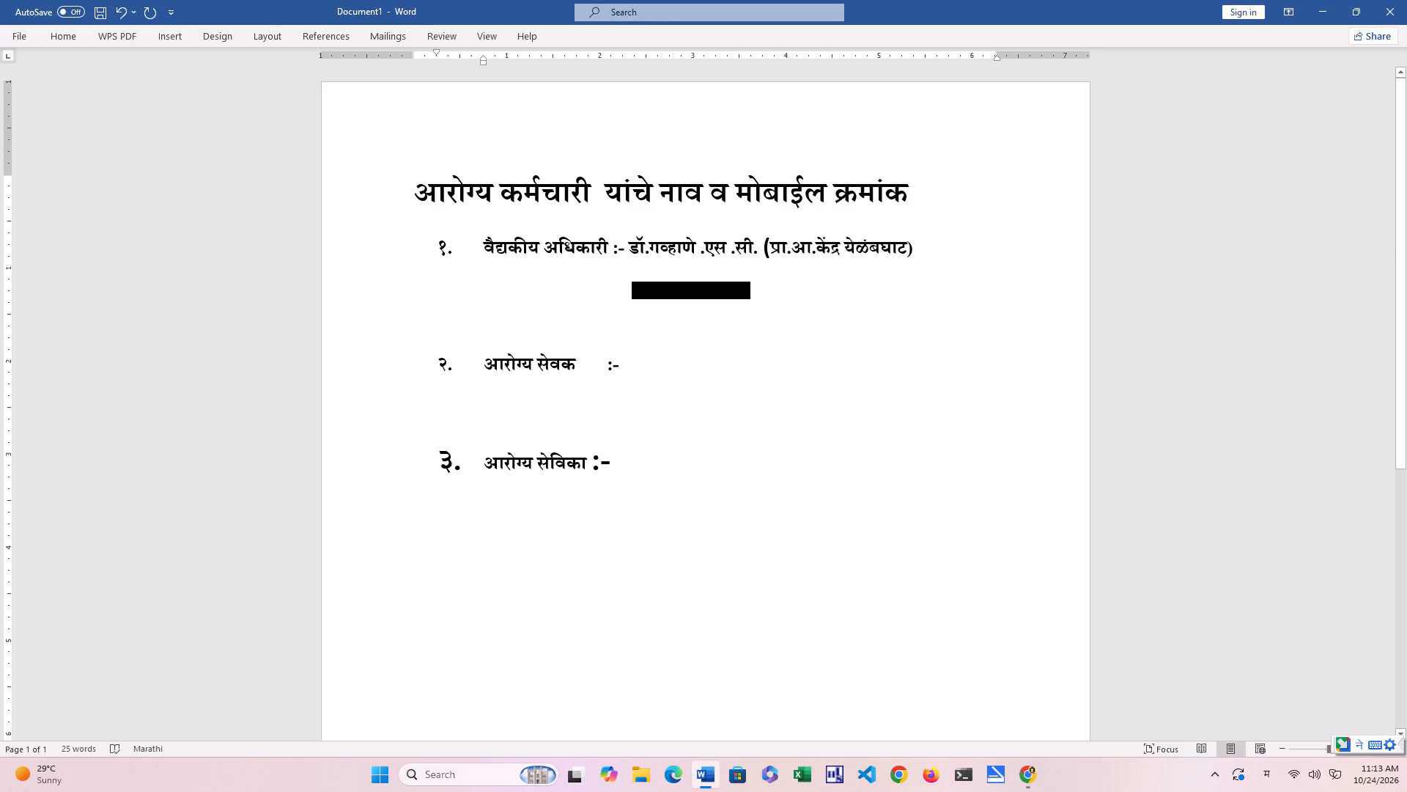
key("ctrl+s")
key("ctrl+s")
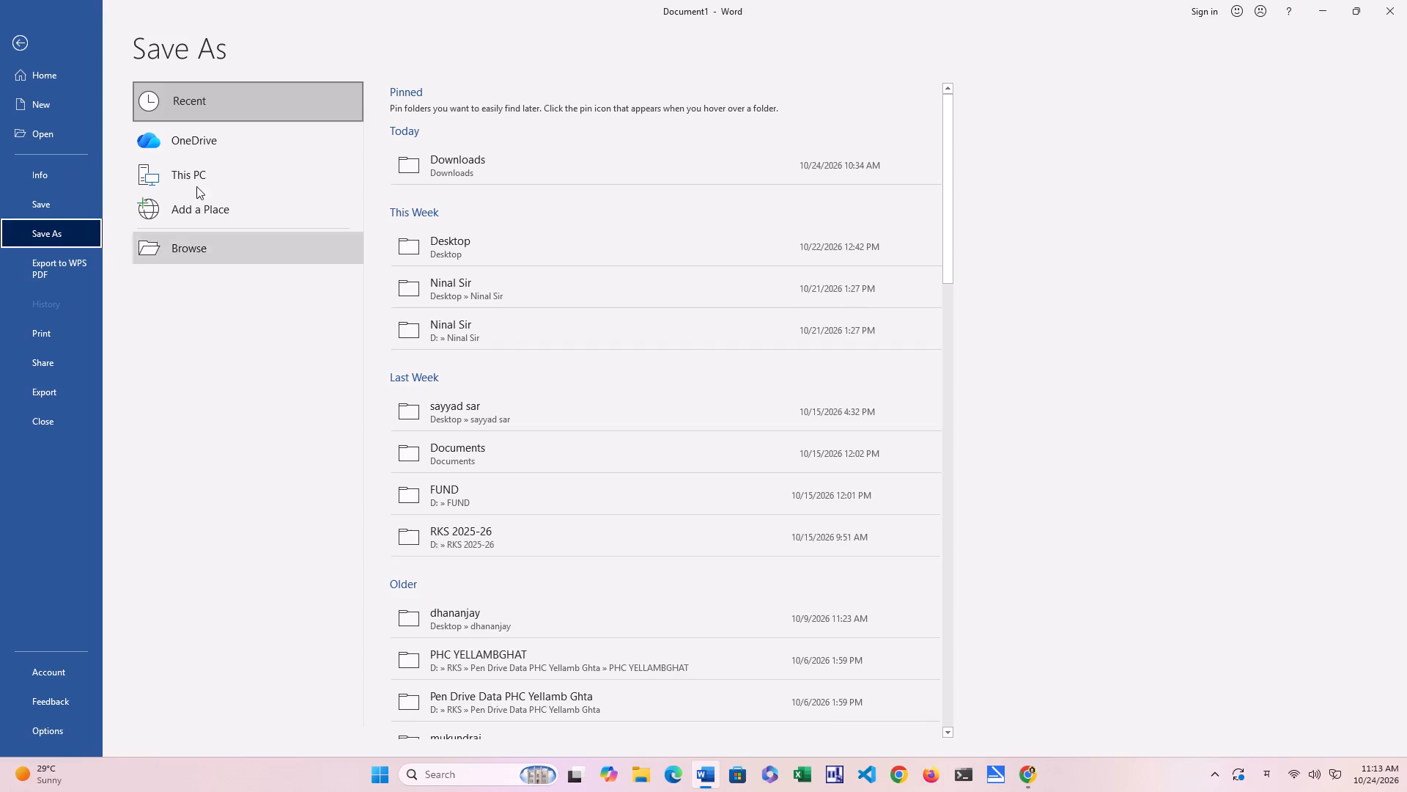
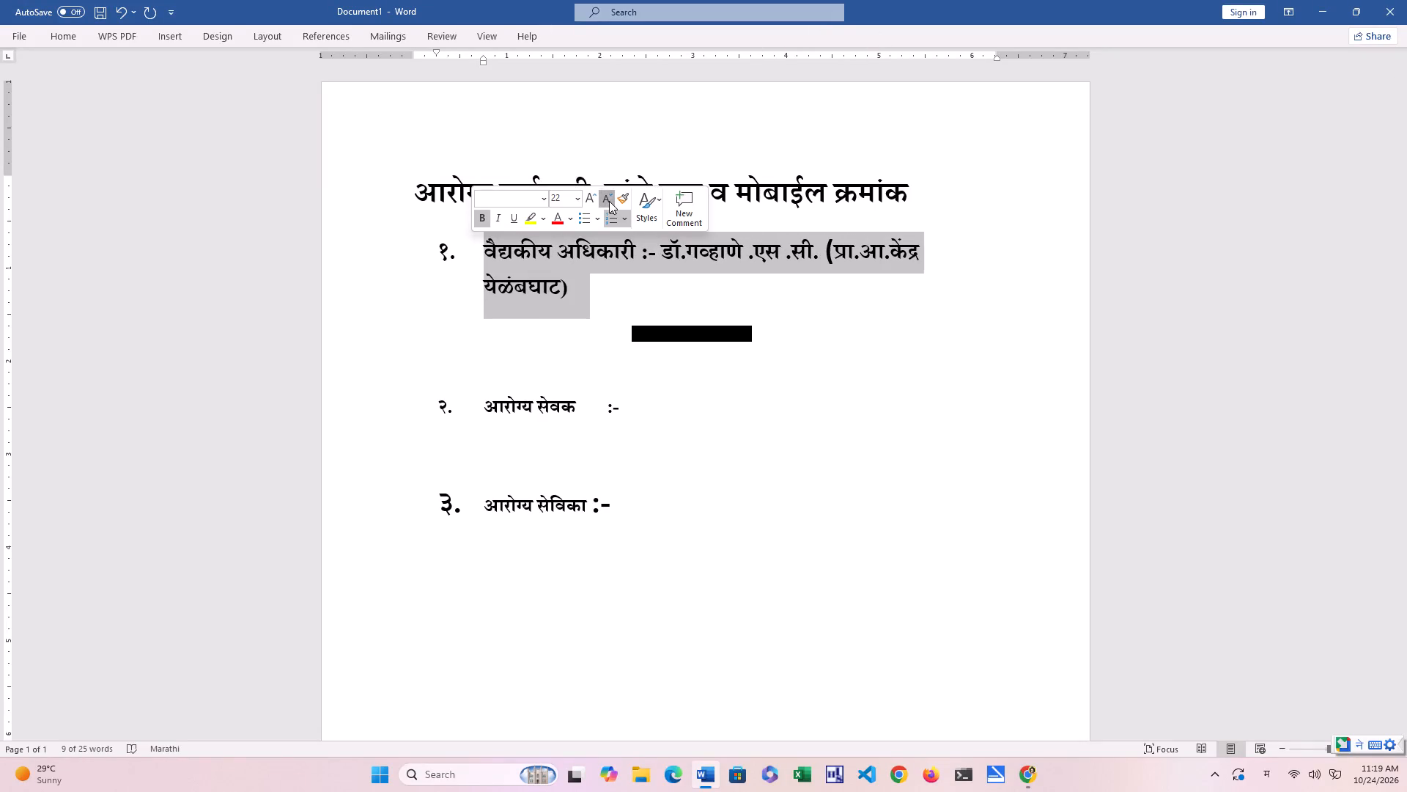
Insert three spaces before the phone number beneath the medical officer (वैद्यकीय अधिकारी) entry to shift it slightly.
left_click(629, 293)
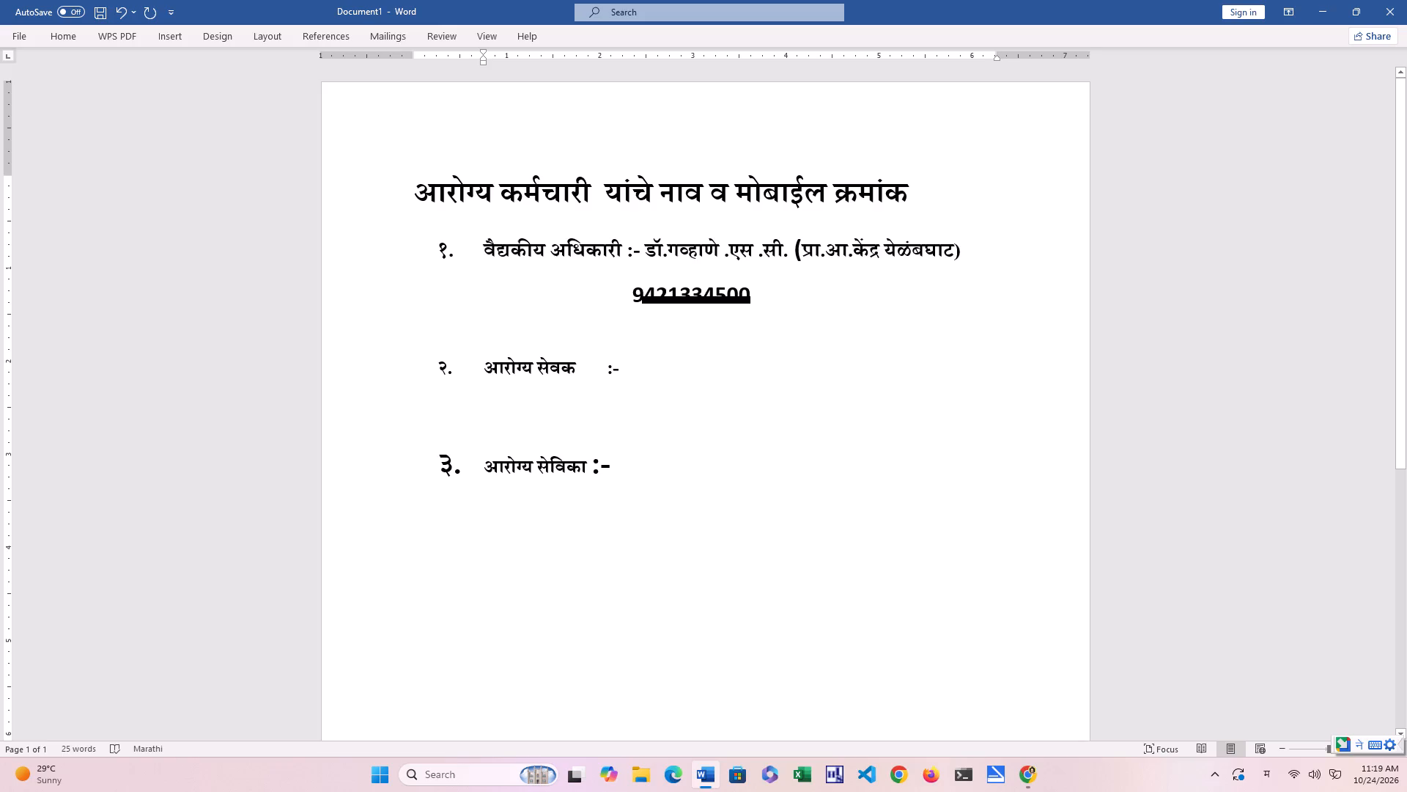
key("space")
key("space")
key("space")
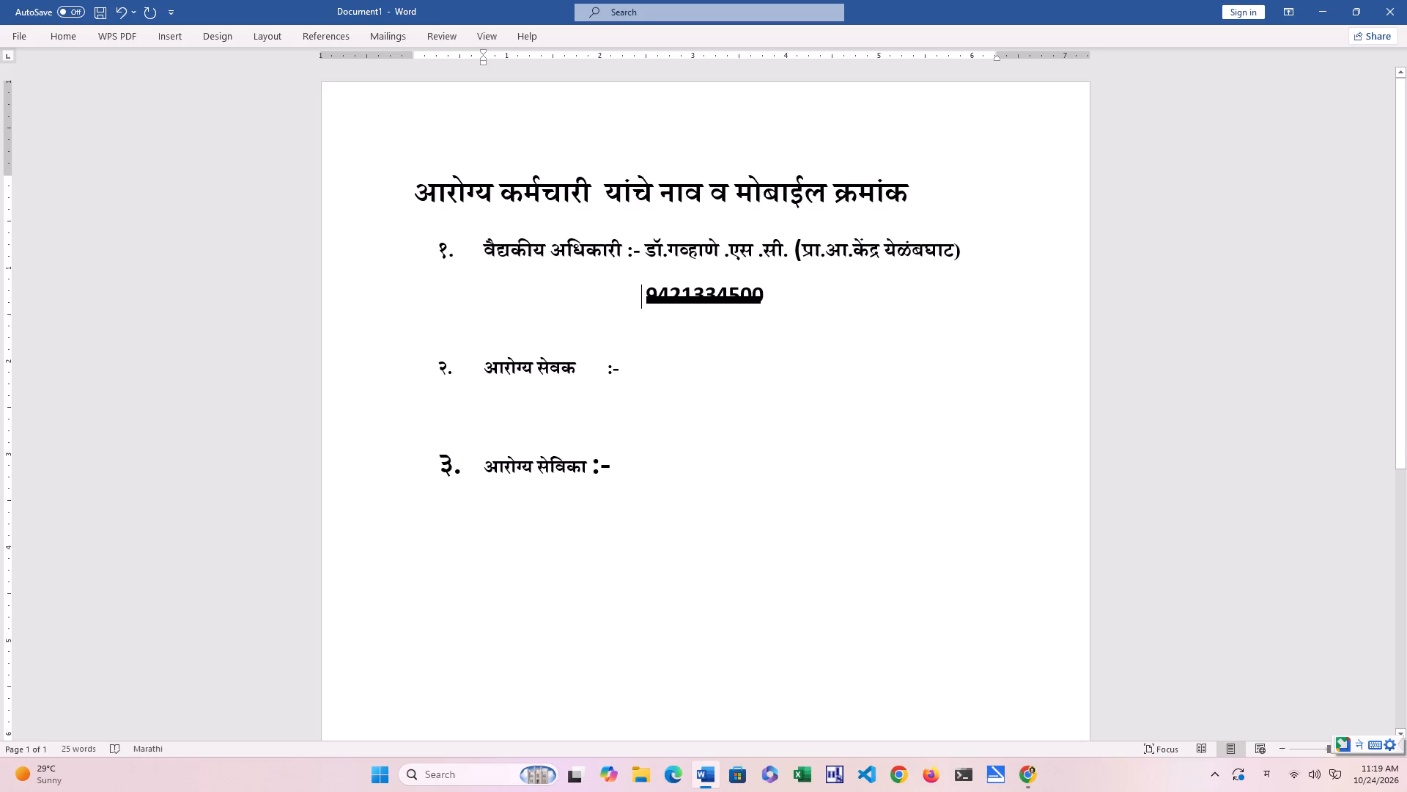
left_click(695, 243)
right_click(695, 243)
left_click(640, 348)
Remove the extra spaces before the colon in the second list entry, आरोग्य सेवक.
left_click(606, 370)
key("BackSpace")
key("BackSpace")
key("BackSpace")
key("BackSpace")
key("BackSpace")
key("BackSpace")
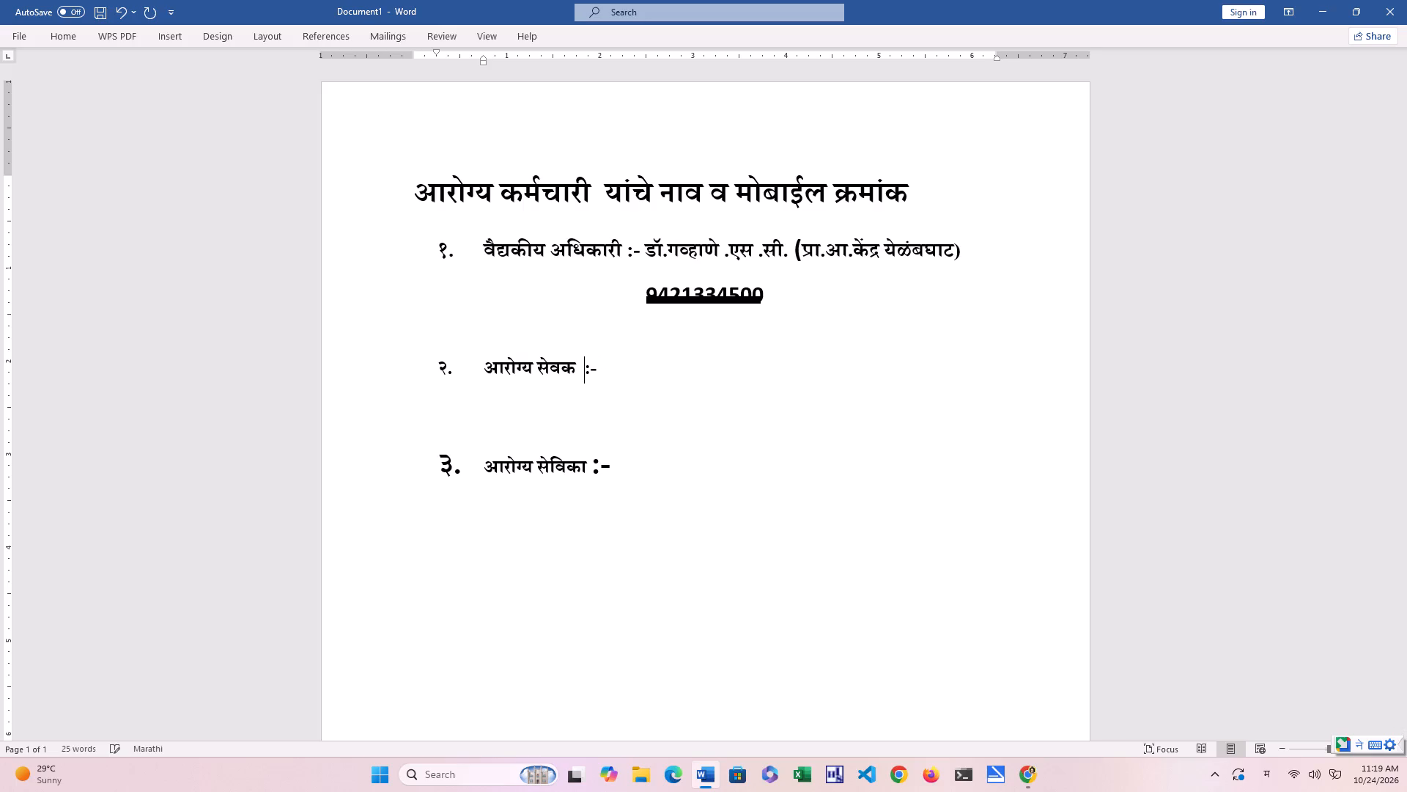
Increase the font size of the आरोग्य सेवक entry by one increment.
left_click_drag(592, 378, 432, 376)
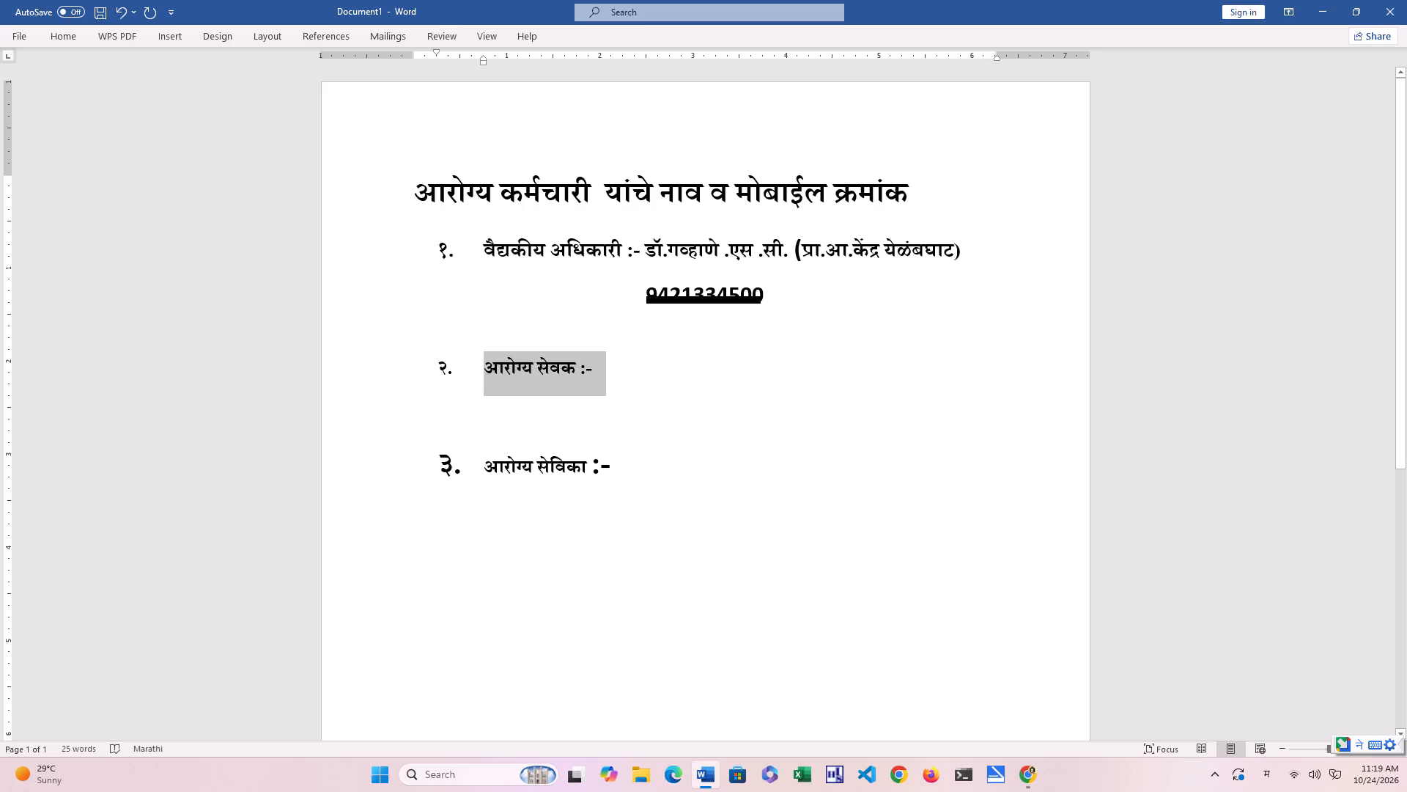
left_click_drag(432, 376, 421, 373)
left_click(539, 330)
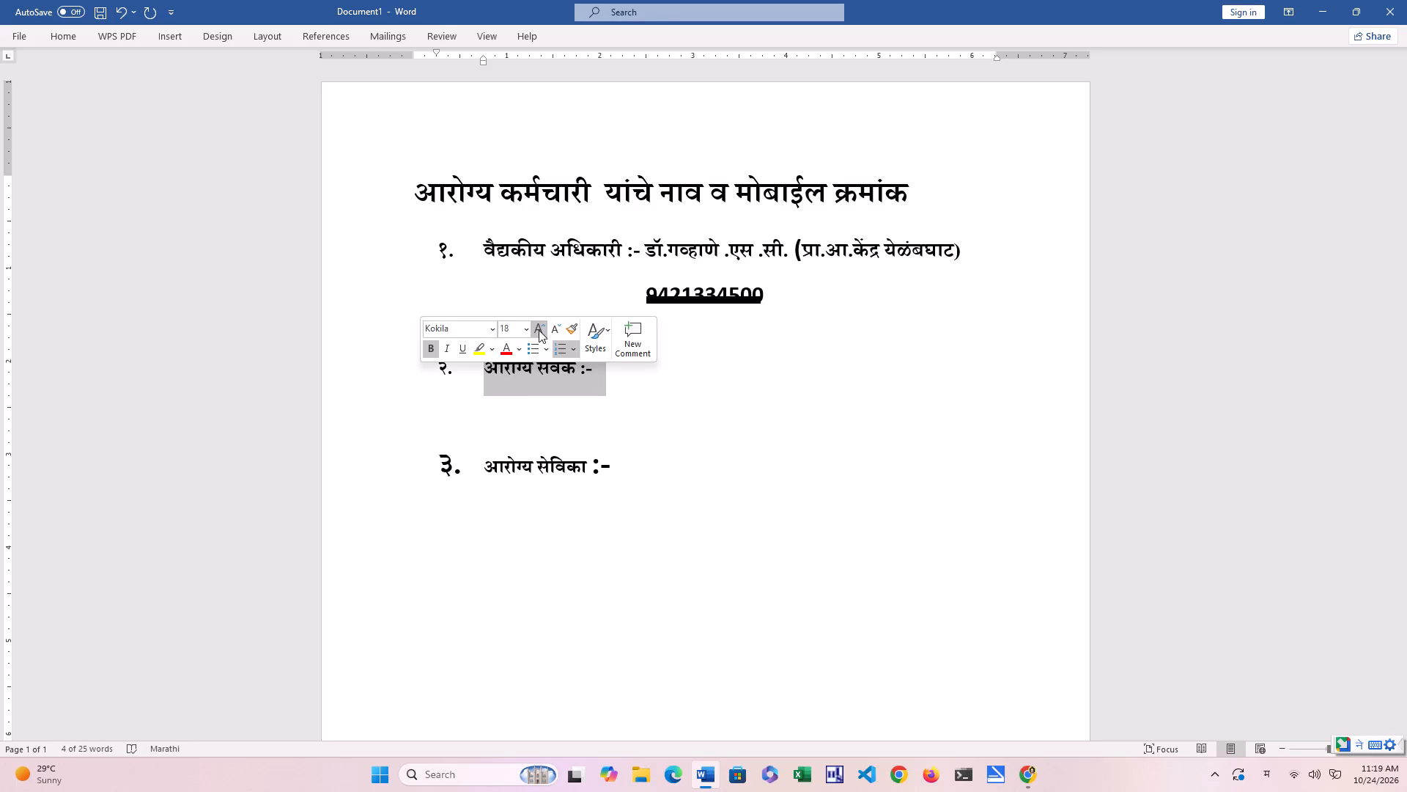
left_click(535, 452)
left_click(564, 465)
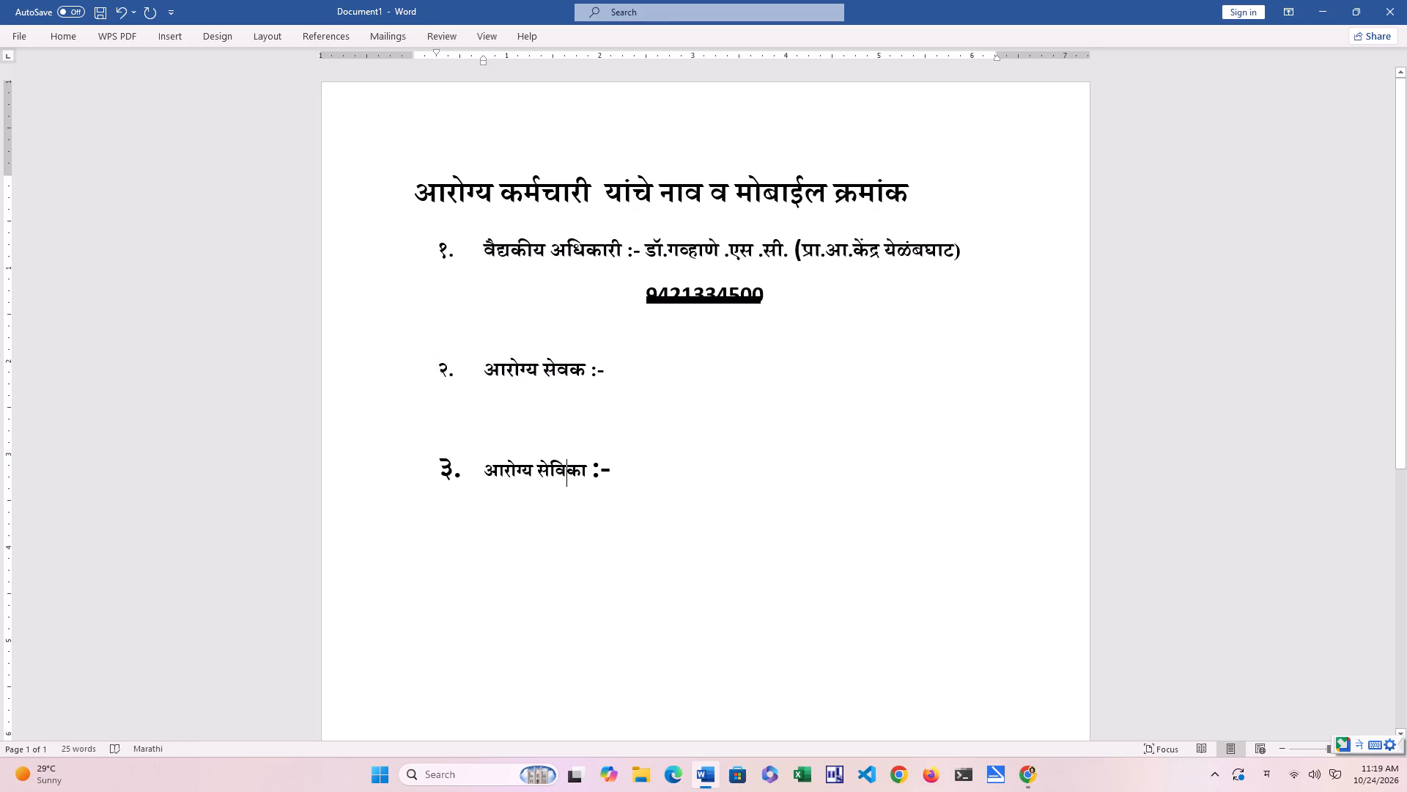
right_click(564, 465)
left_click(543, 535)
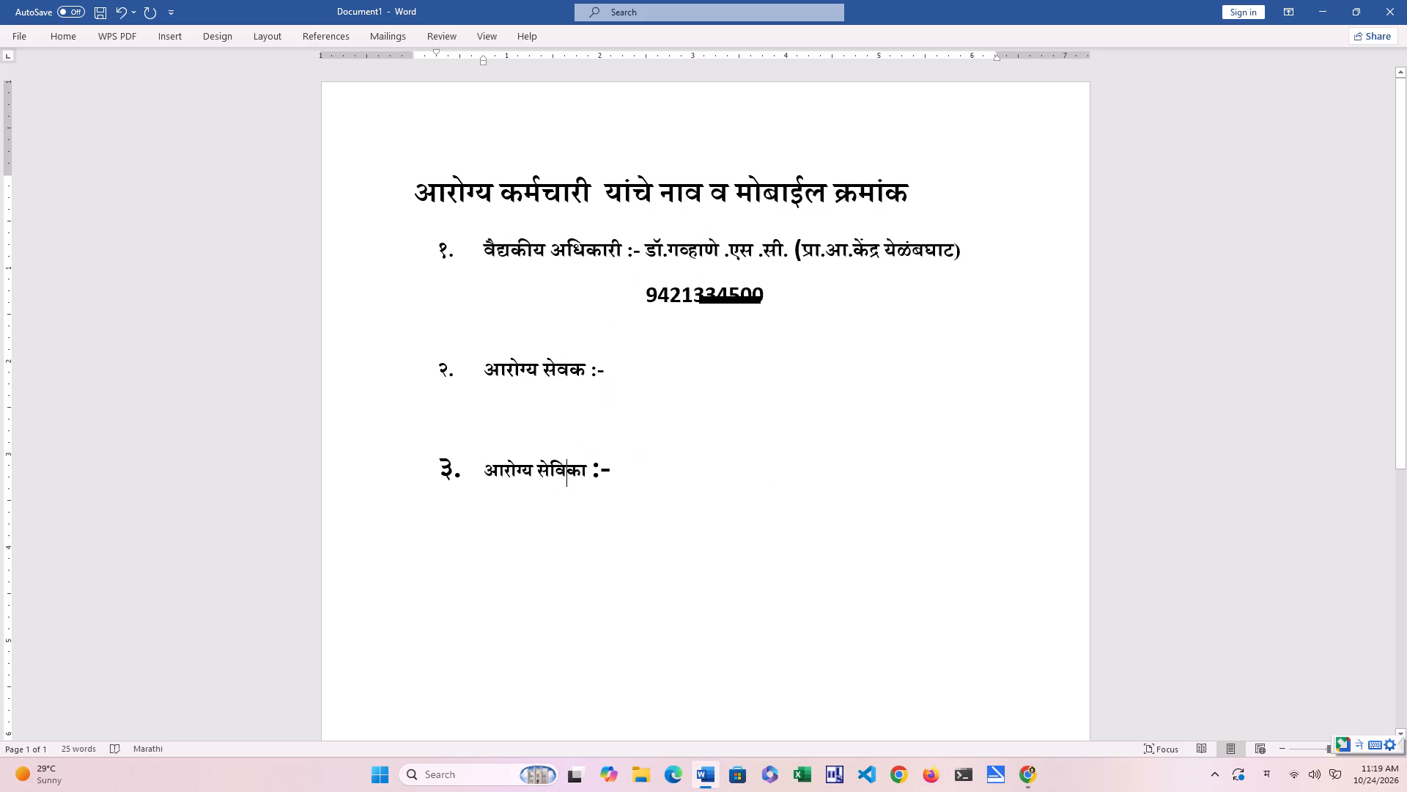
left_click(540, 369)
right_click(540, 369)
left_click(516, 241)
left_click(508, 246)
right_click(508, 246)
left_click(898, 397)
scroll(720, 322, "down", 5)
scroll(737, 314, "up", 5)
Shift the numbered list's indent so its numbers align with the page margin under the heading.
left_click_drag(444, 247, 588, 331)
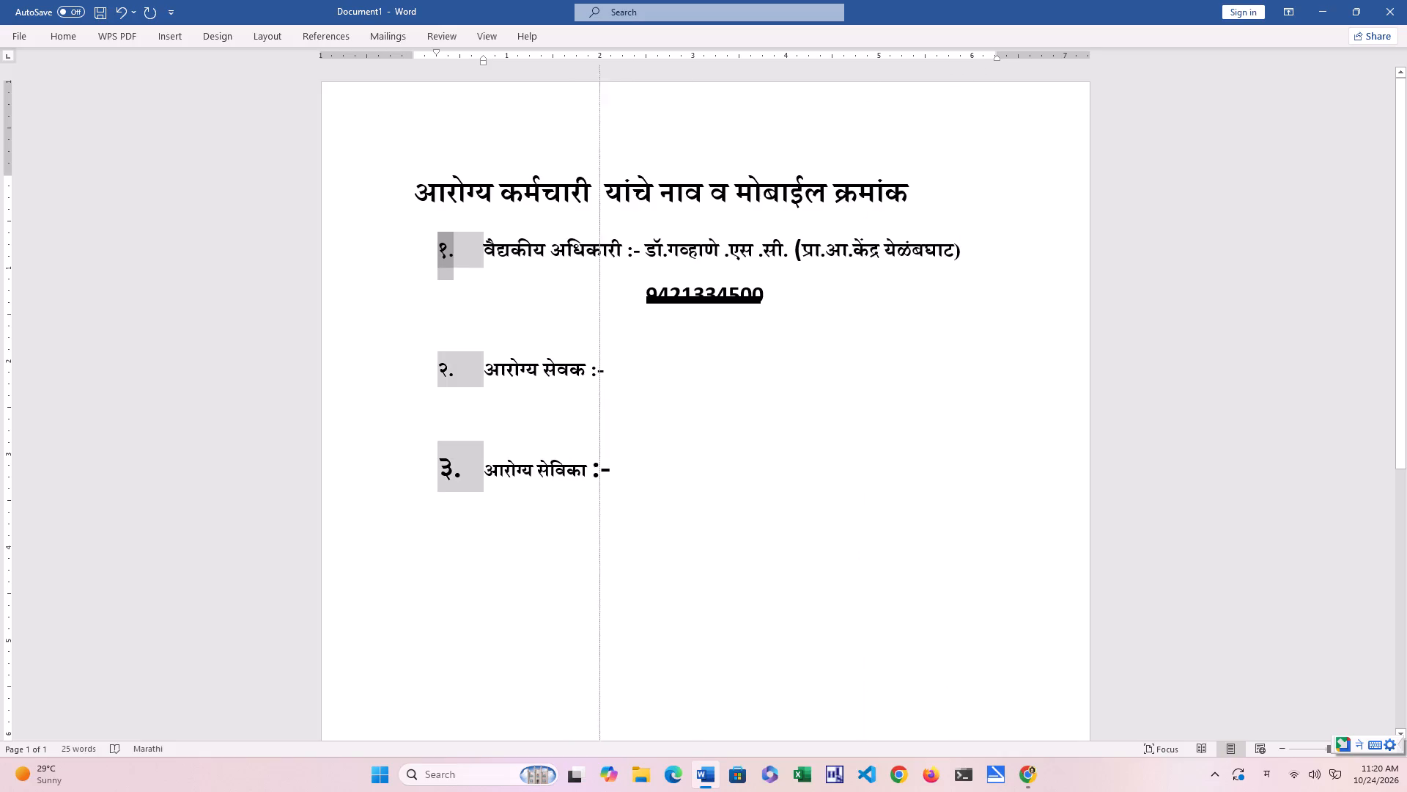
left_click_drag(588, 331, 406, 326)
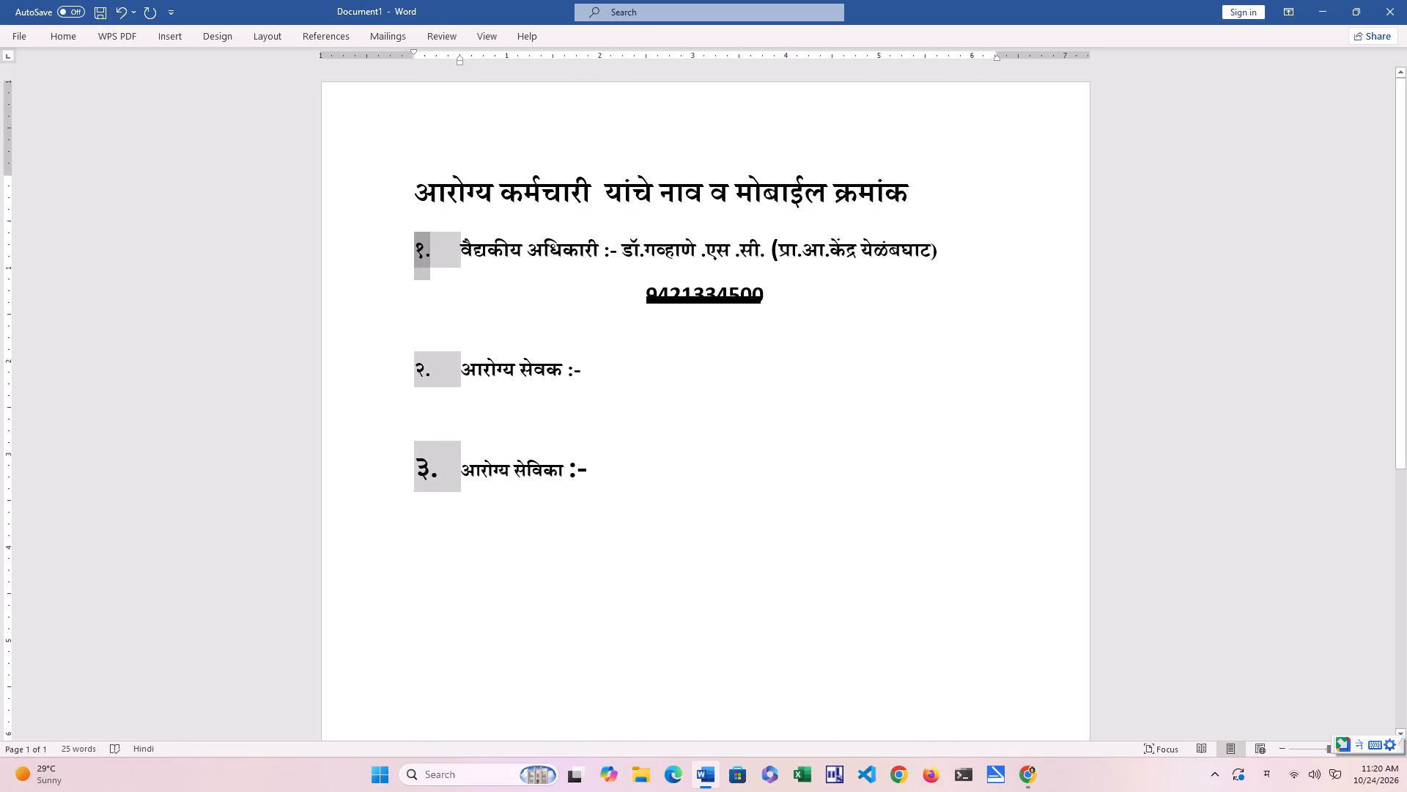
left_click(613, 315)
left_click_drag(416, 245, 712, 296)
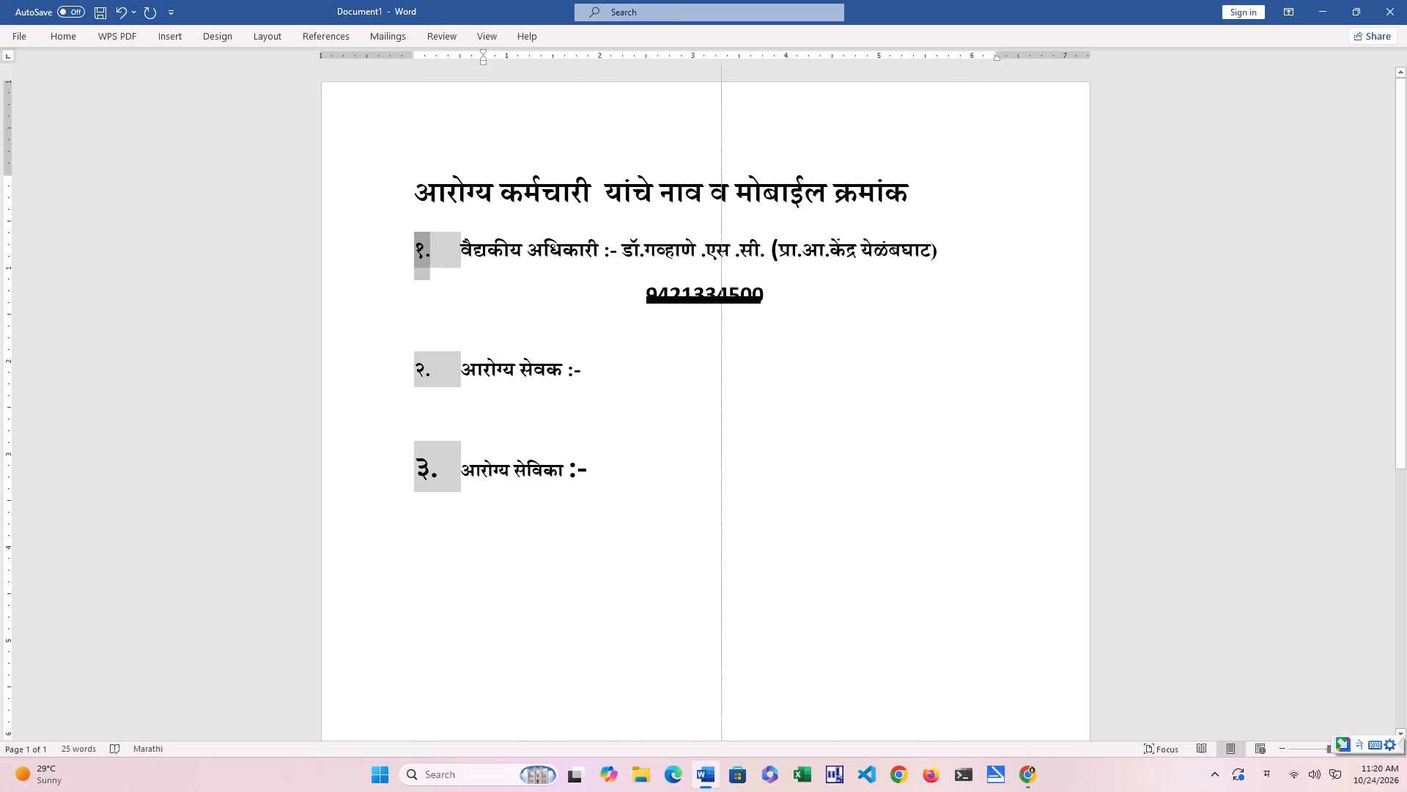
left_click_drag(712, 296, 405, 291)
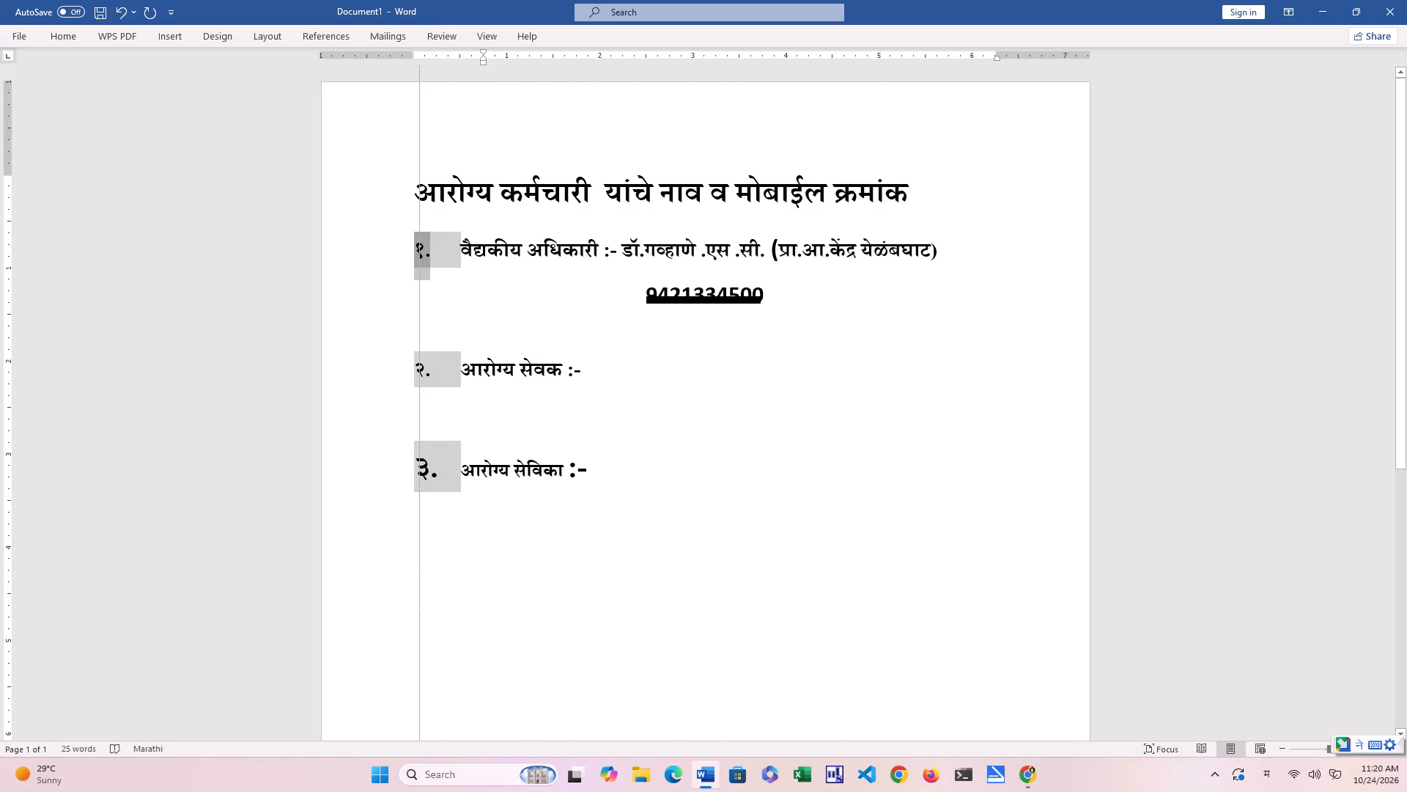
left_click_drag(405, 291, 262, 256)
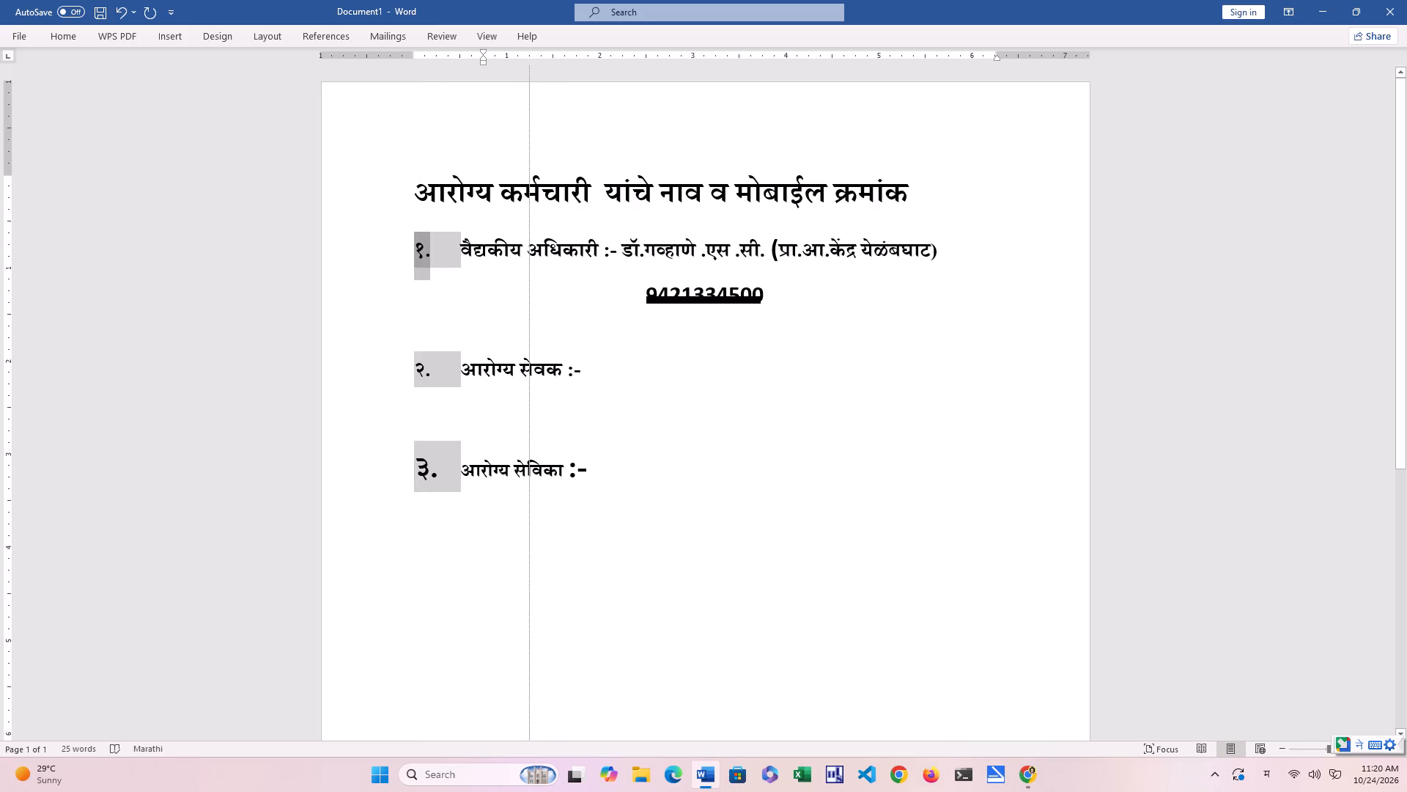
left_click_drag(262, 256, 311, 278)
Delete all three numbered staff entries and the phone number, keeping only the heading.
left_click_drag(606, 460, 479, 252)
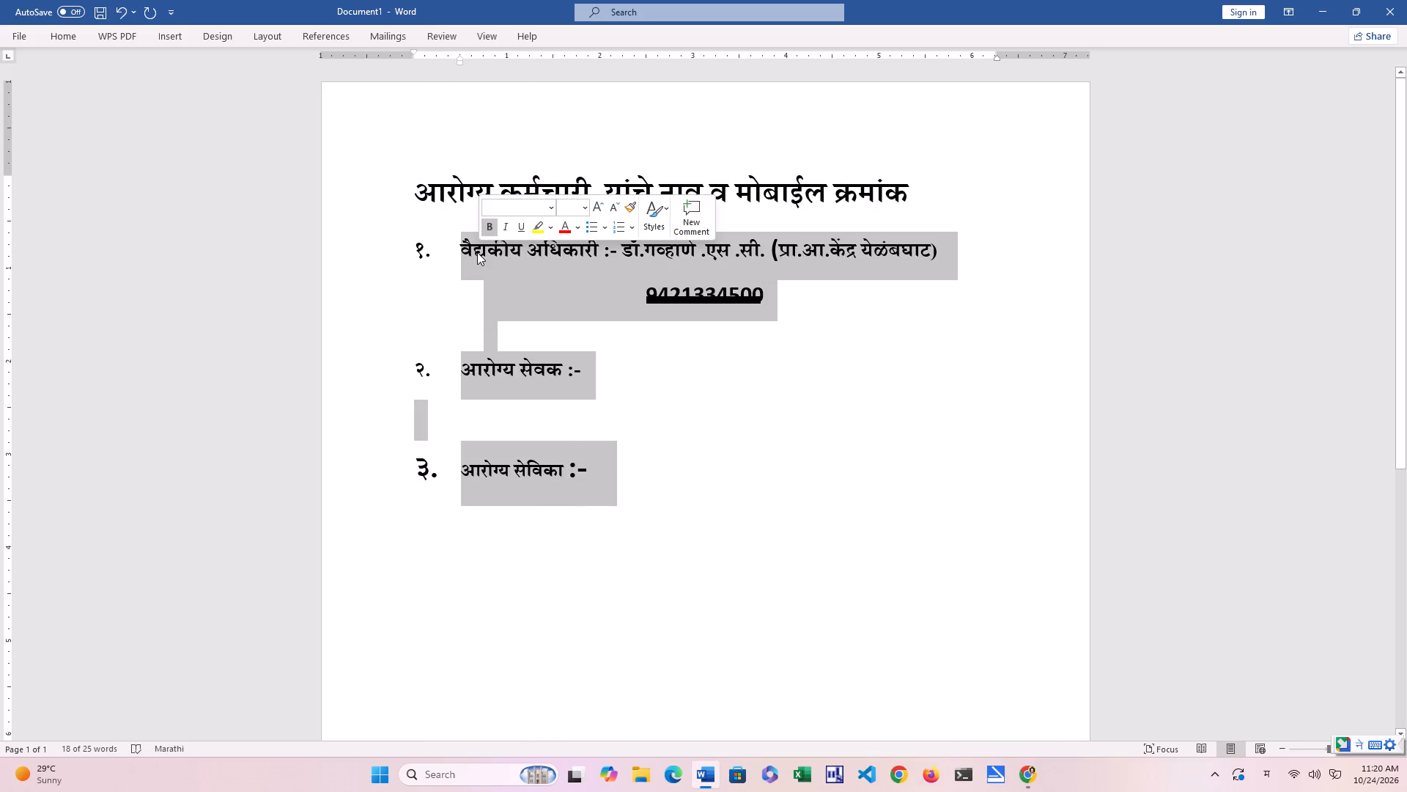
key("BackSpace")
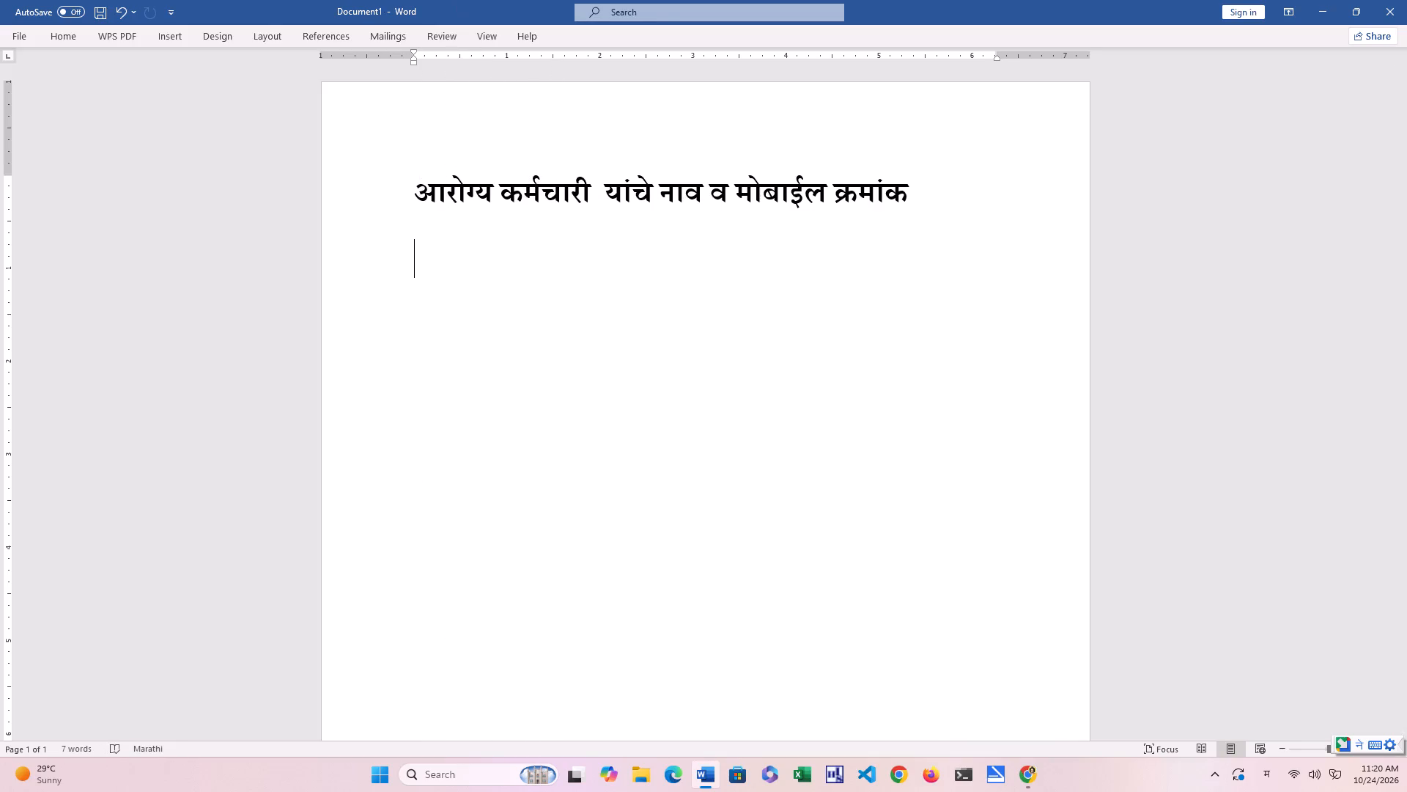
Change the page orientation to landscape.
left_click(272, 37)
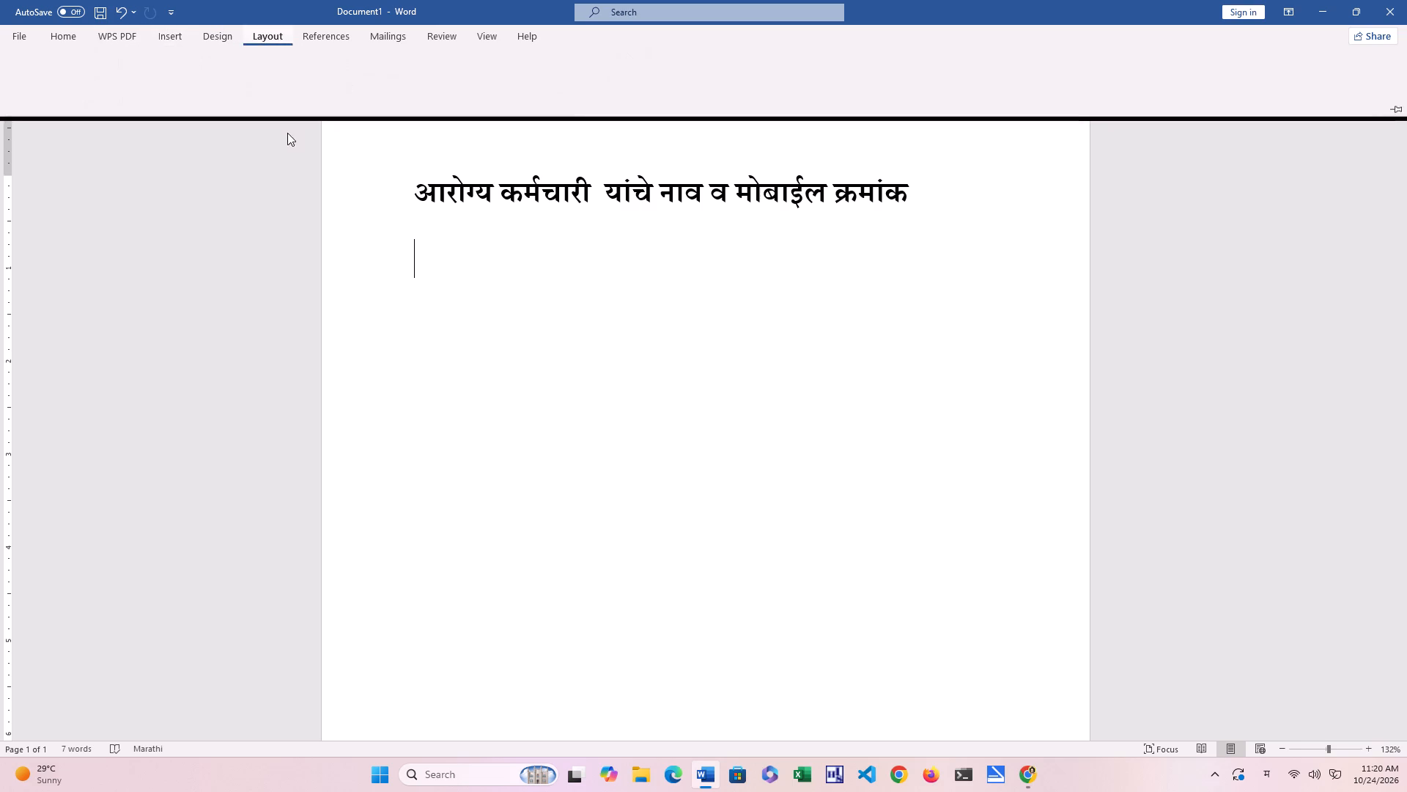
left_click(70, 81)
left_click(85, 156)
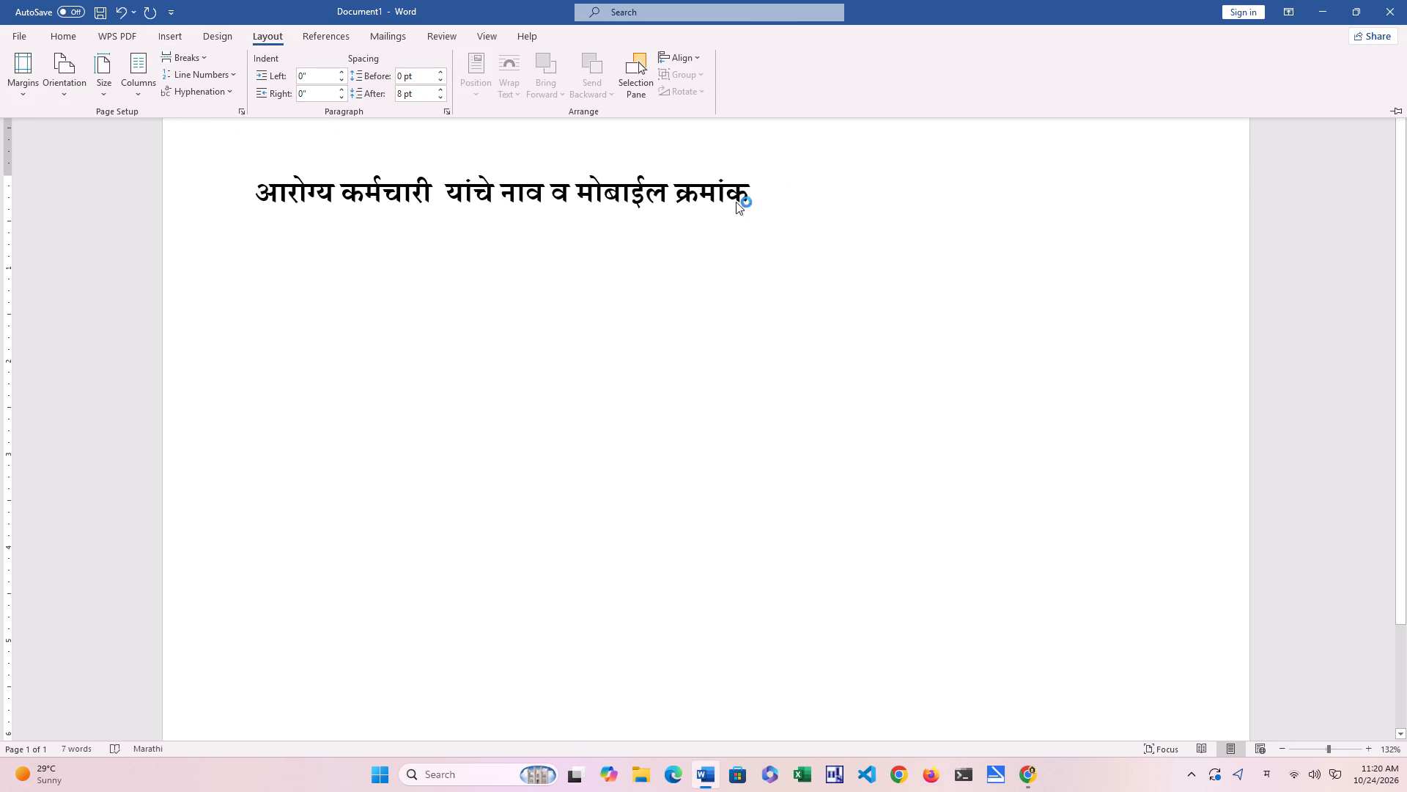
Enlarge the heading आरोग्य कर्मचारी यांचे नाव व मोबाईल क्रमांक to 48 pt.
double_click(763, 198)
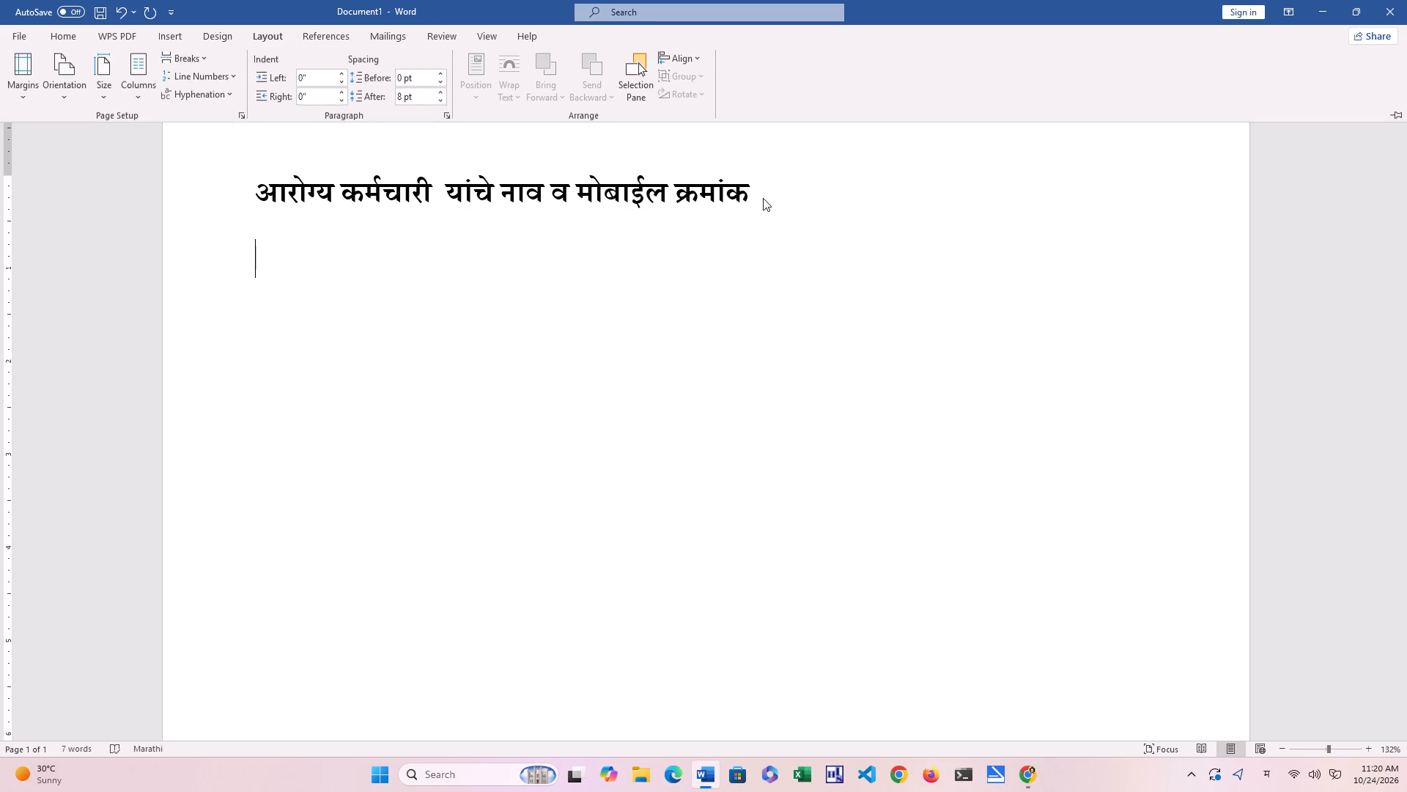
left_click_drag(764, 198, 286, 156)
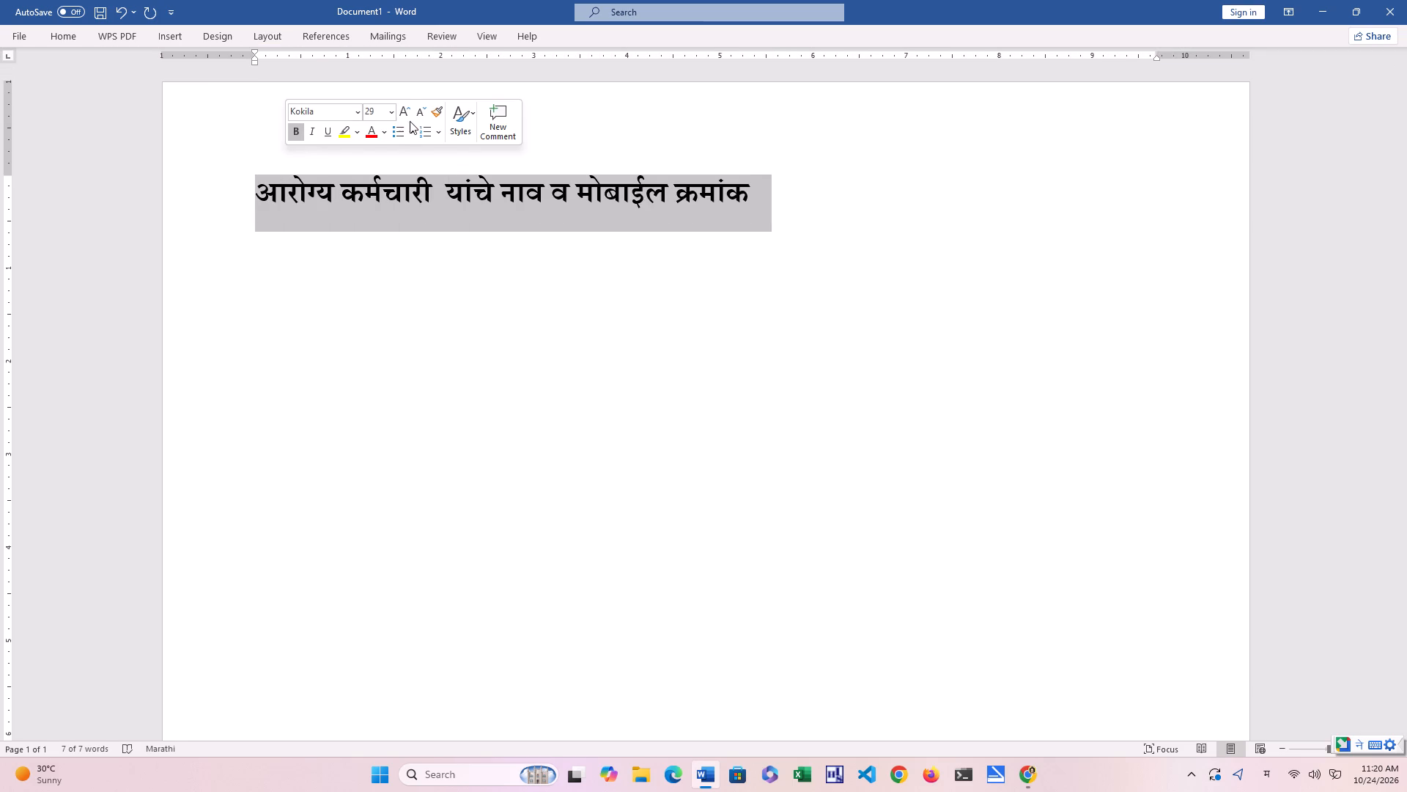
triple_click(405, 113)
left_click(419, 112)
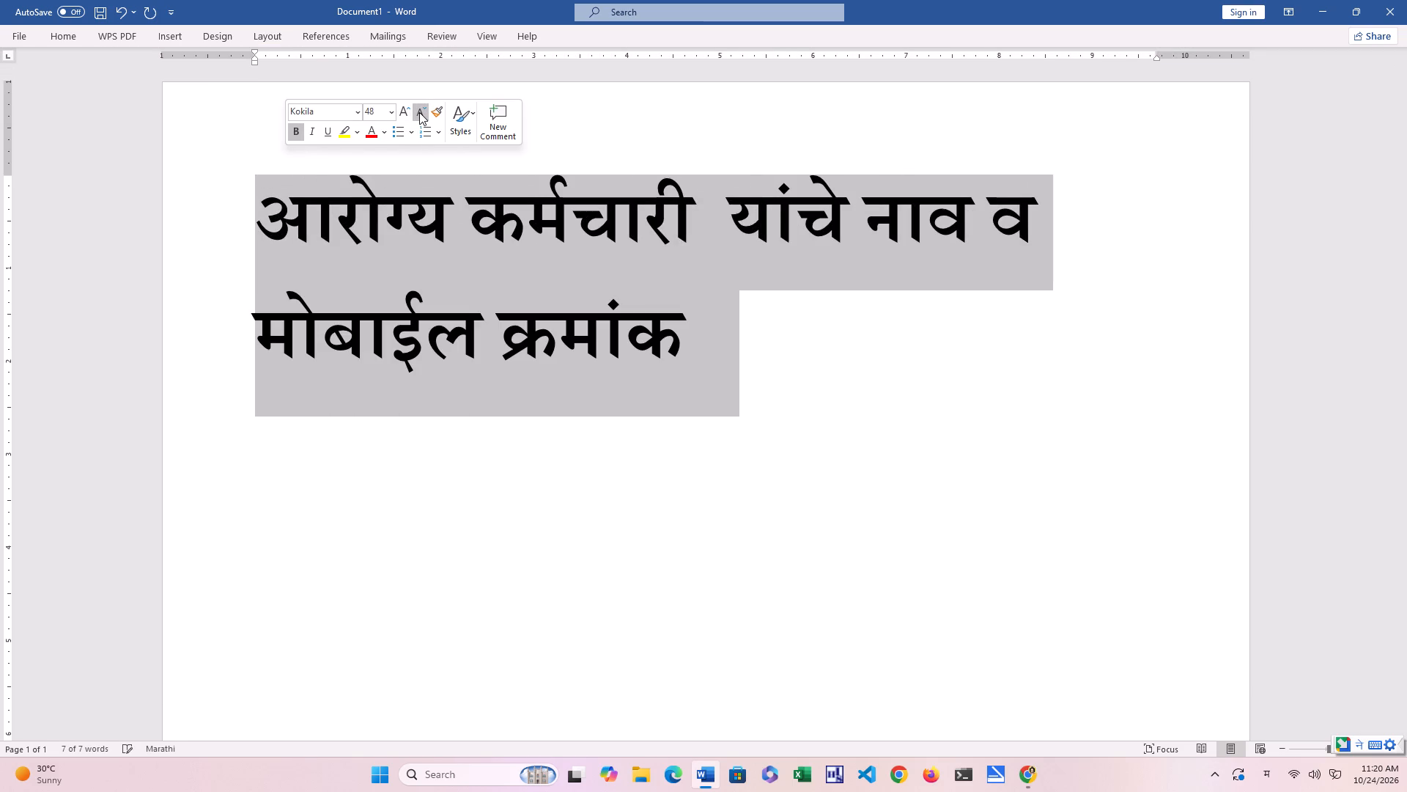
left_click(499, 299)
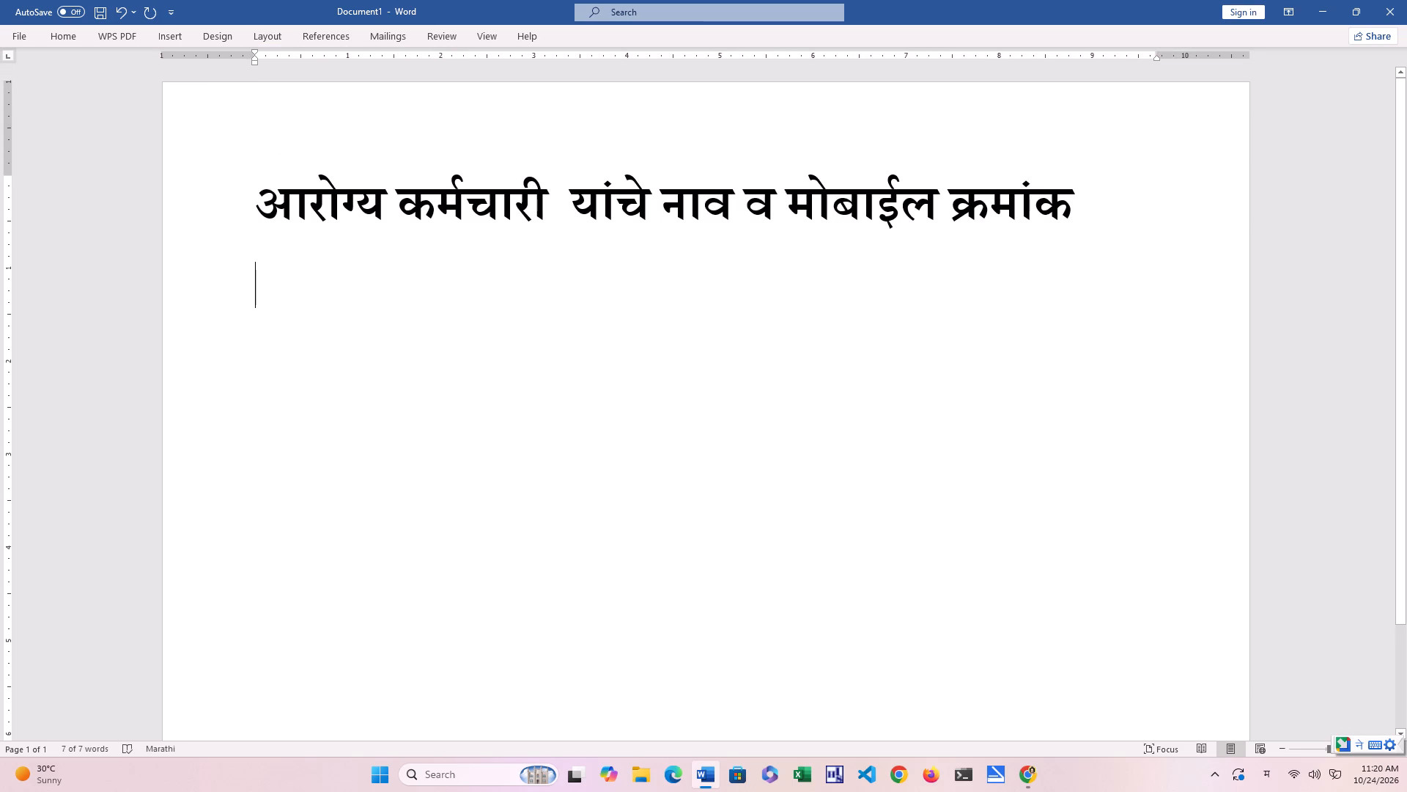
Add an empty line directly after the heading.
left_click(1076, 207)
key("Return")
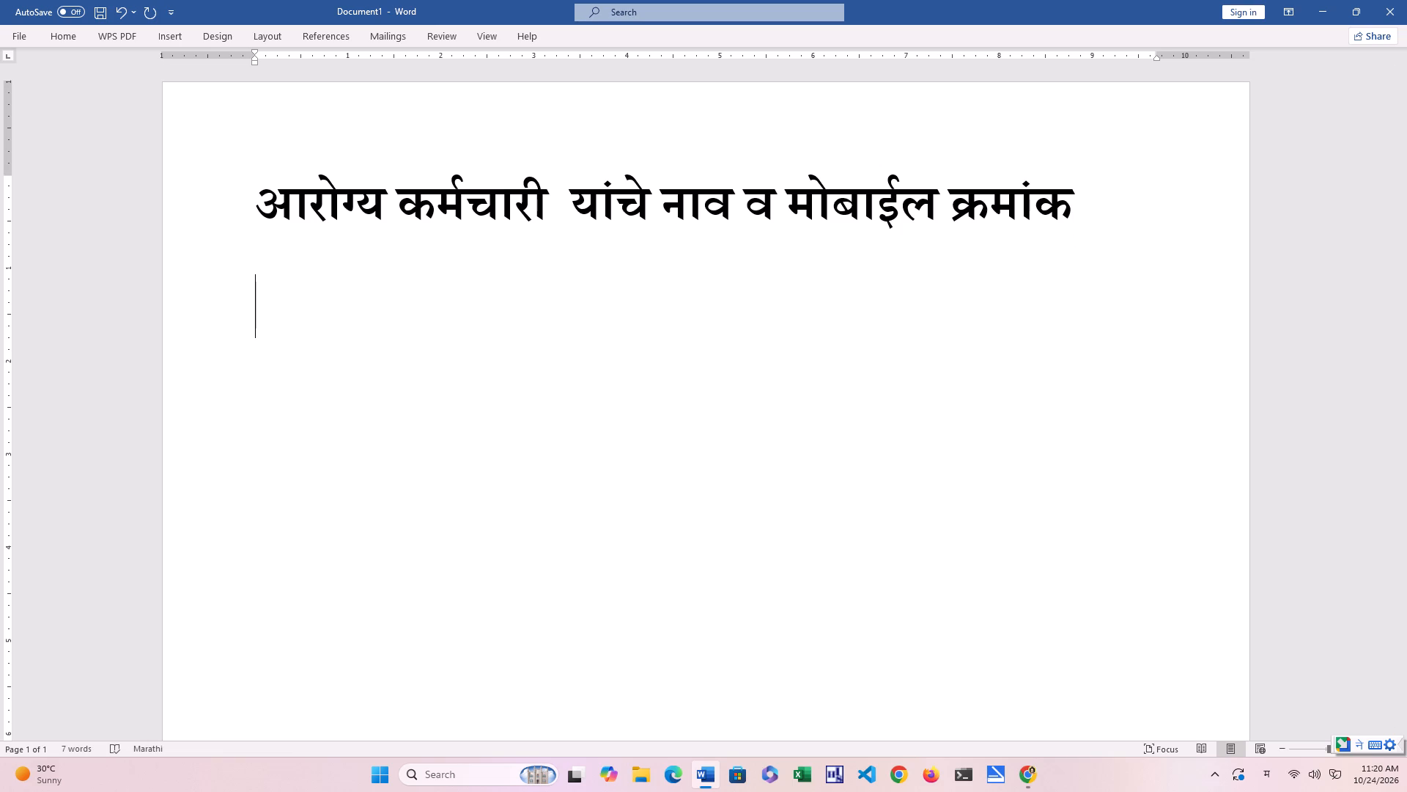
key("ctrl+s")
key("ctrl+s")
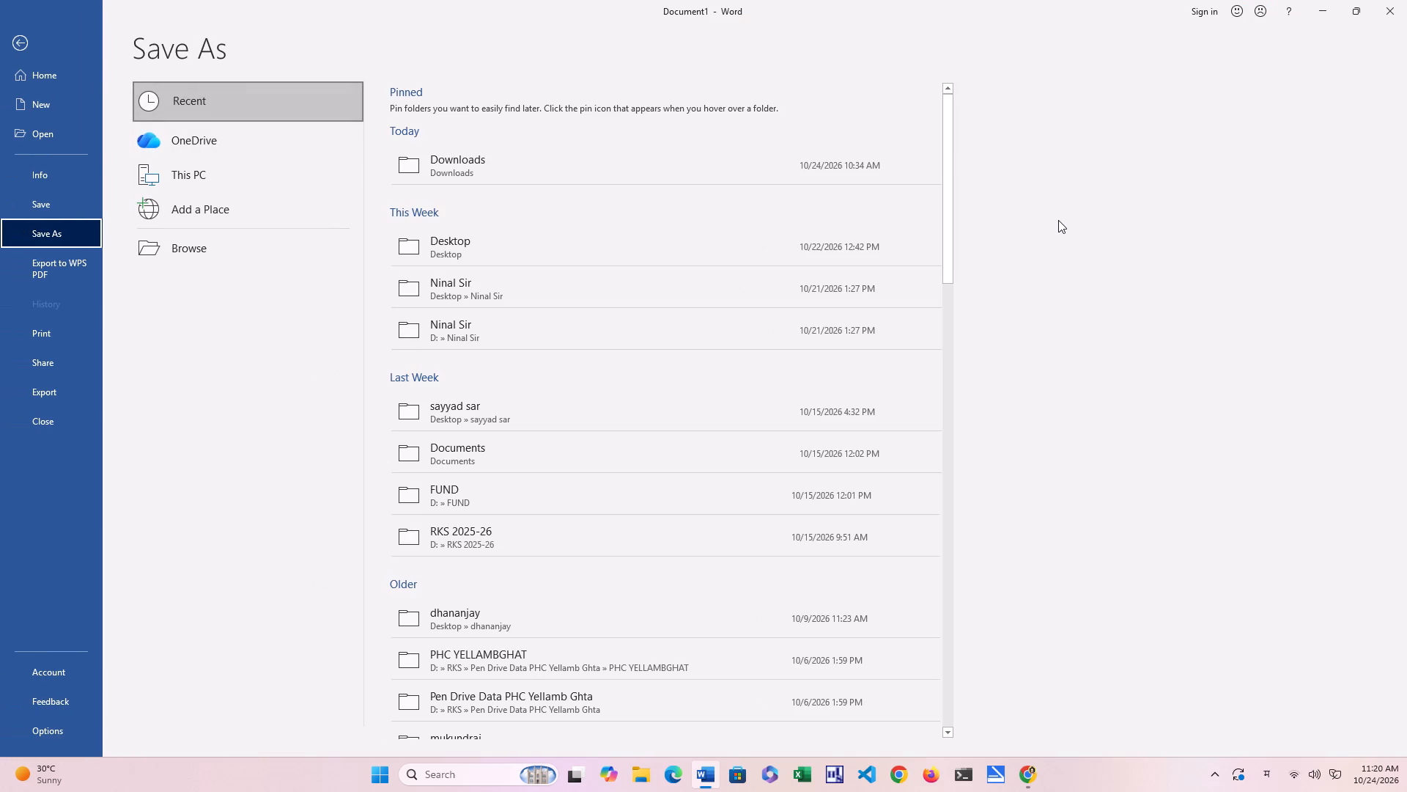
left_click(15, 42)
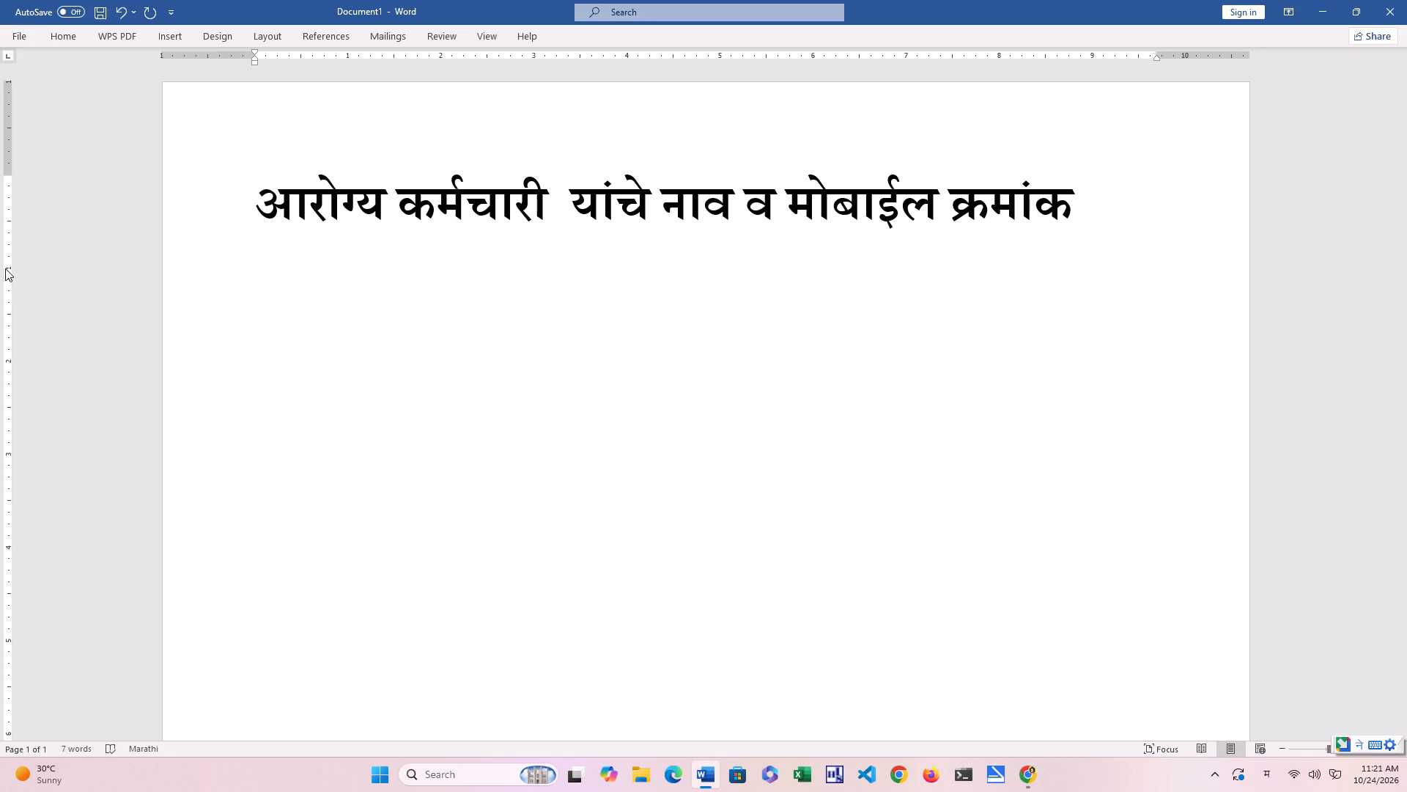
Insert a table with four columns and four rows below the heading.
left_click(50, 36)
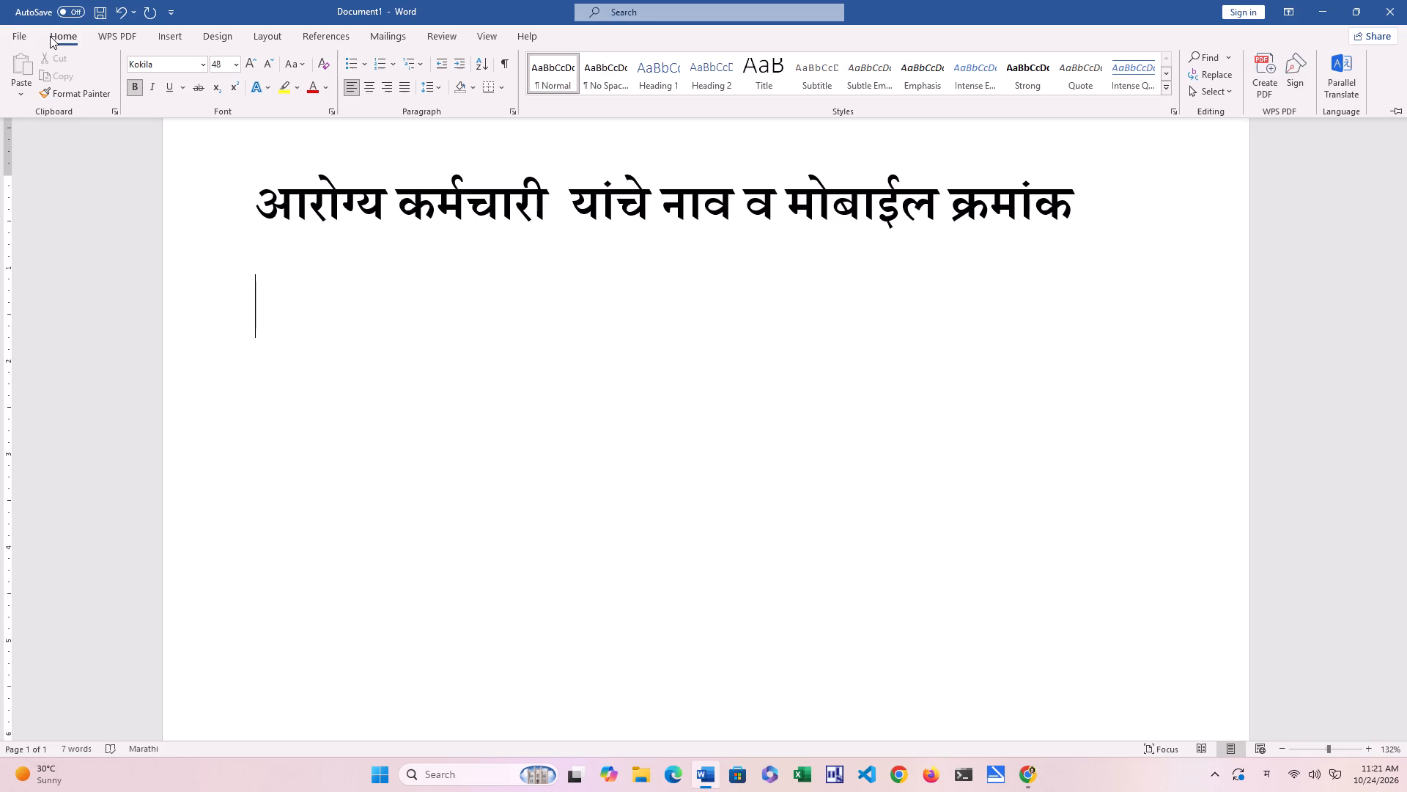
left_click(171, 25)
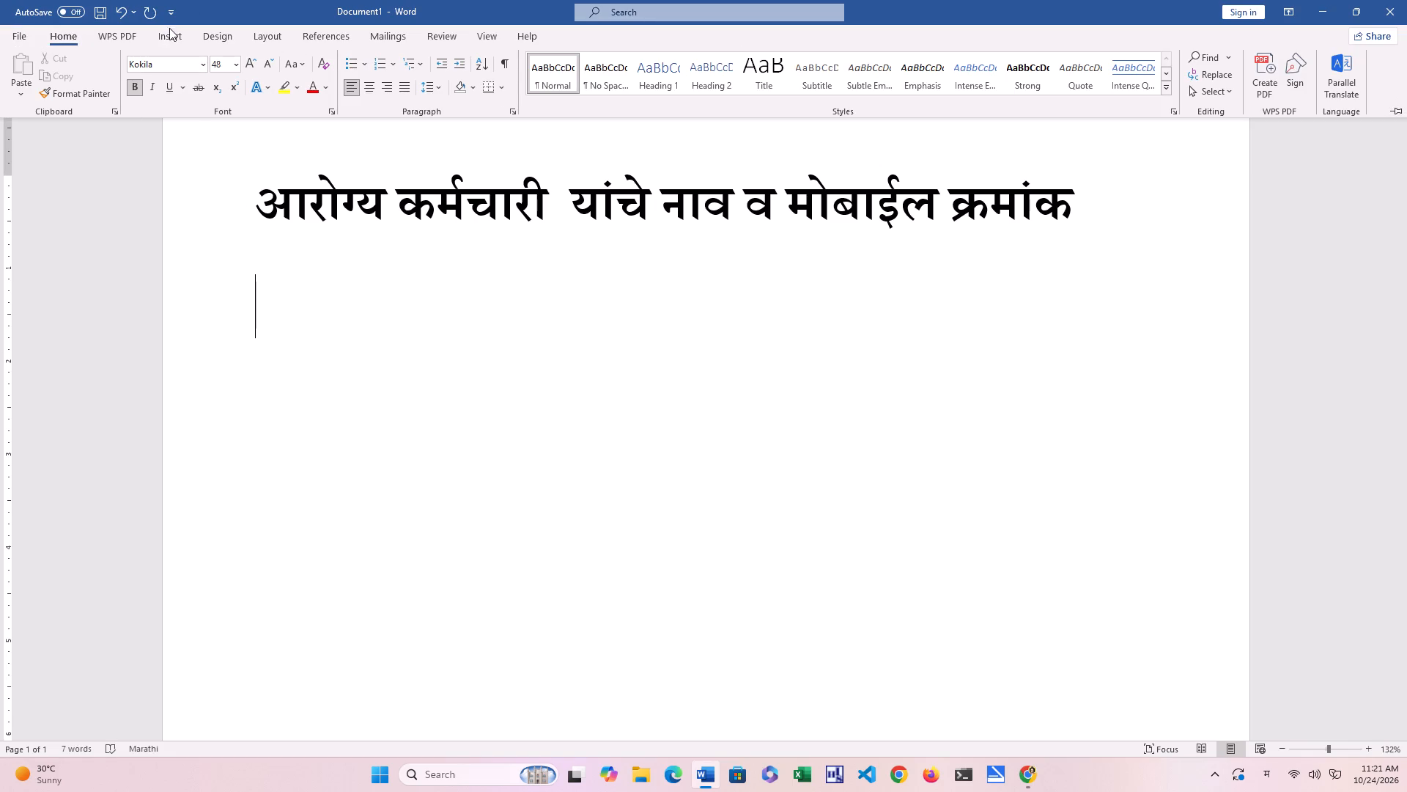
left_click(169, 31)
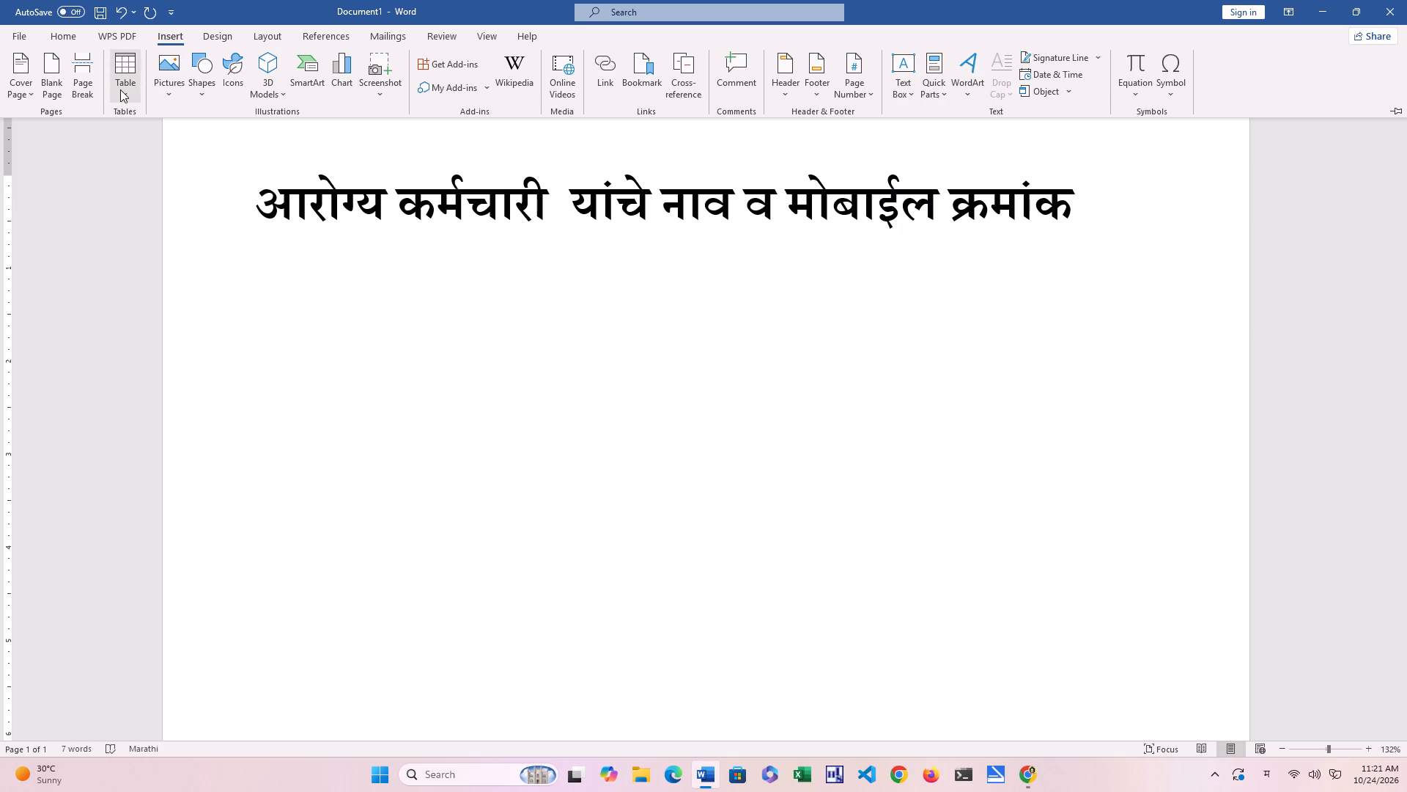
left_click(120, 89)
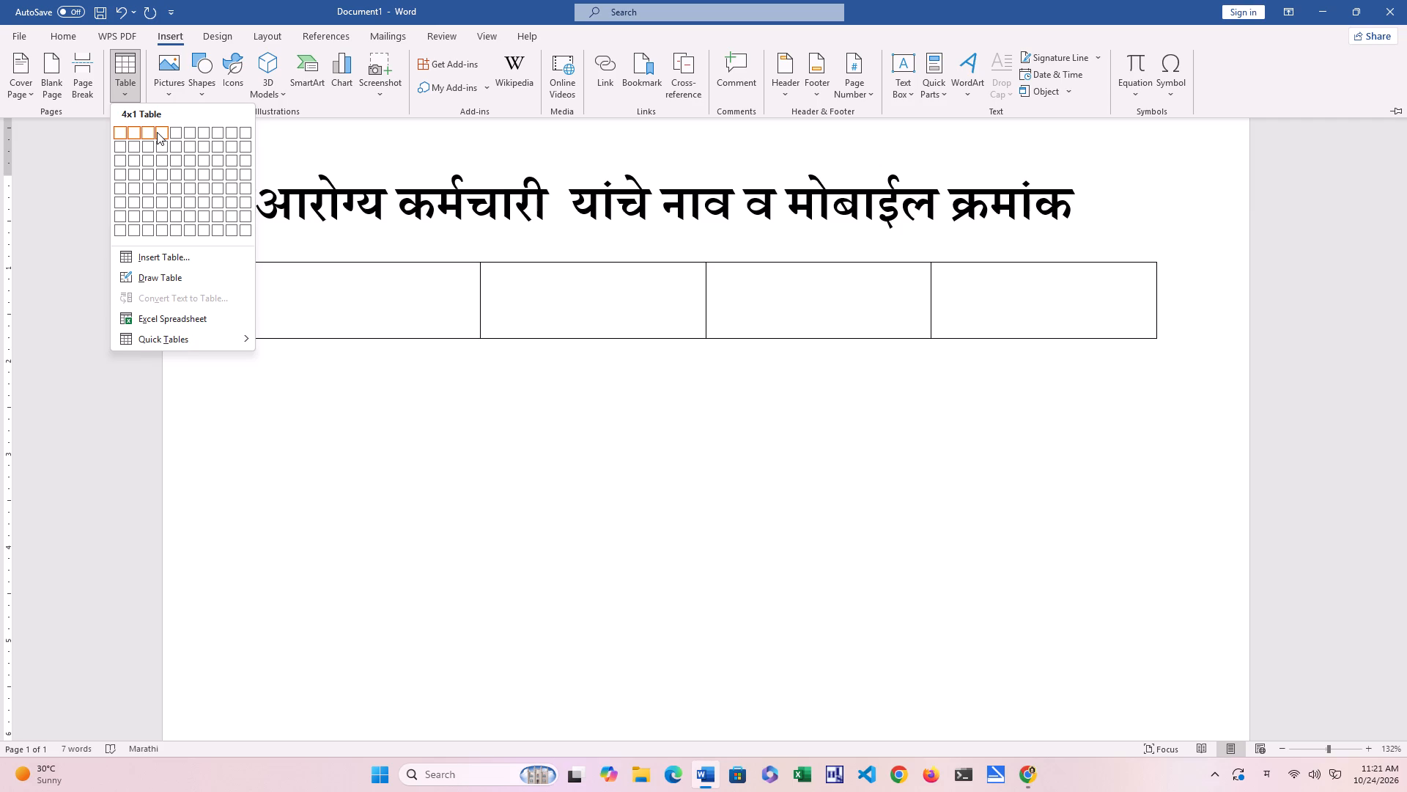
left_click(161, 172)
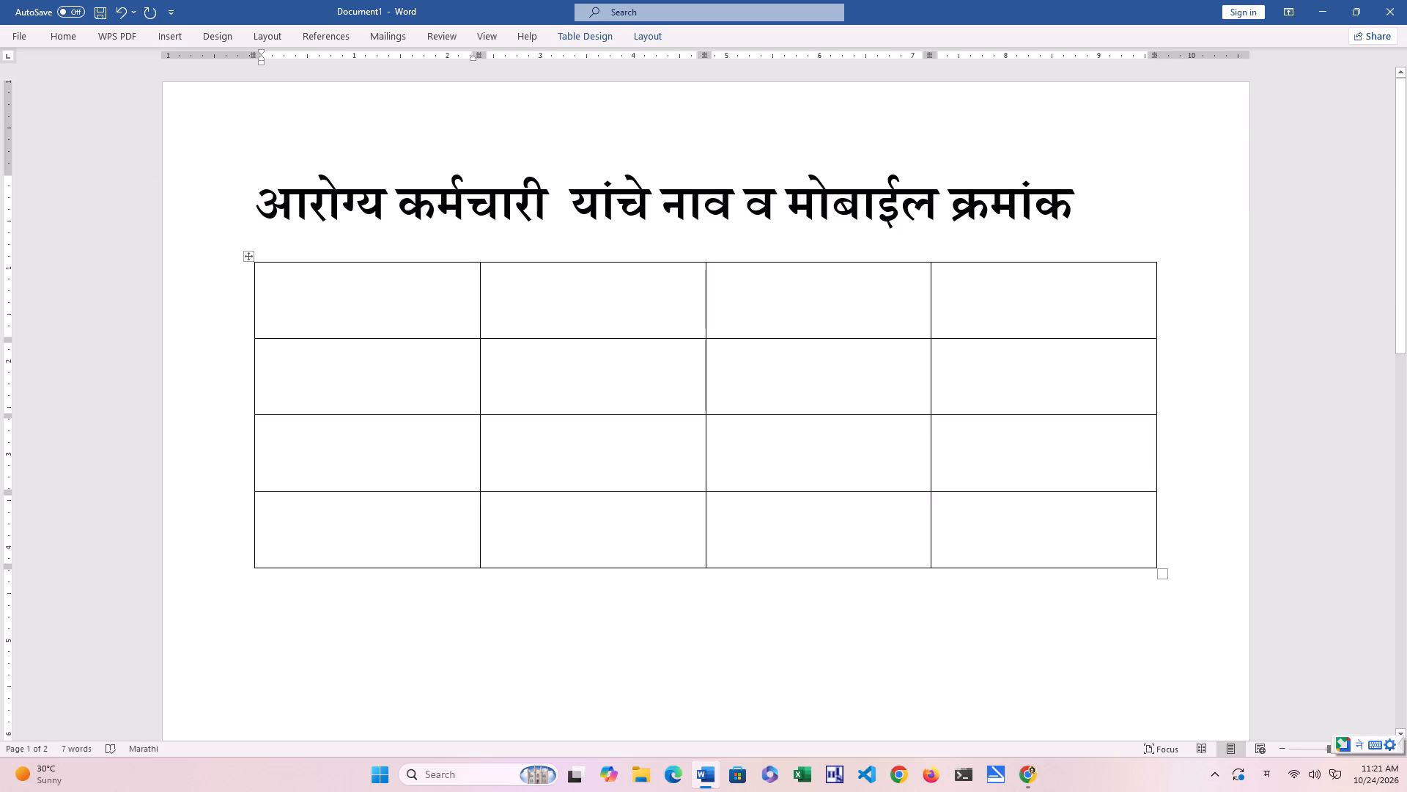
Narrow the table's first column to about 0.7 inch, giving the freed width to the second column.
left_click_drag(480, 298, 319, 313)
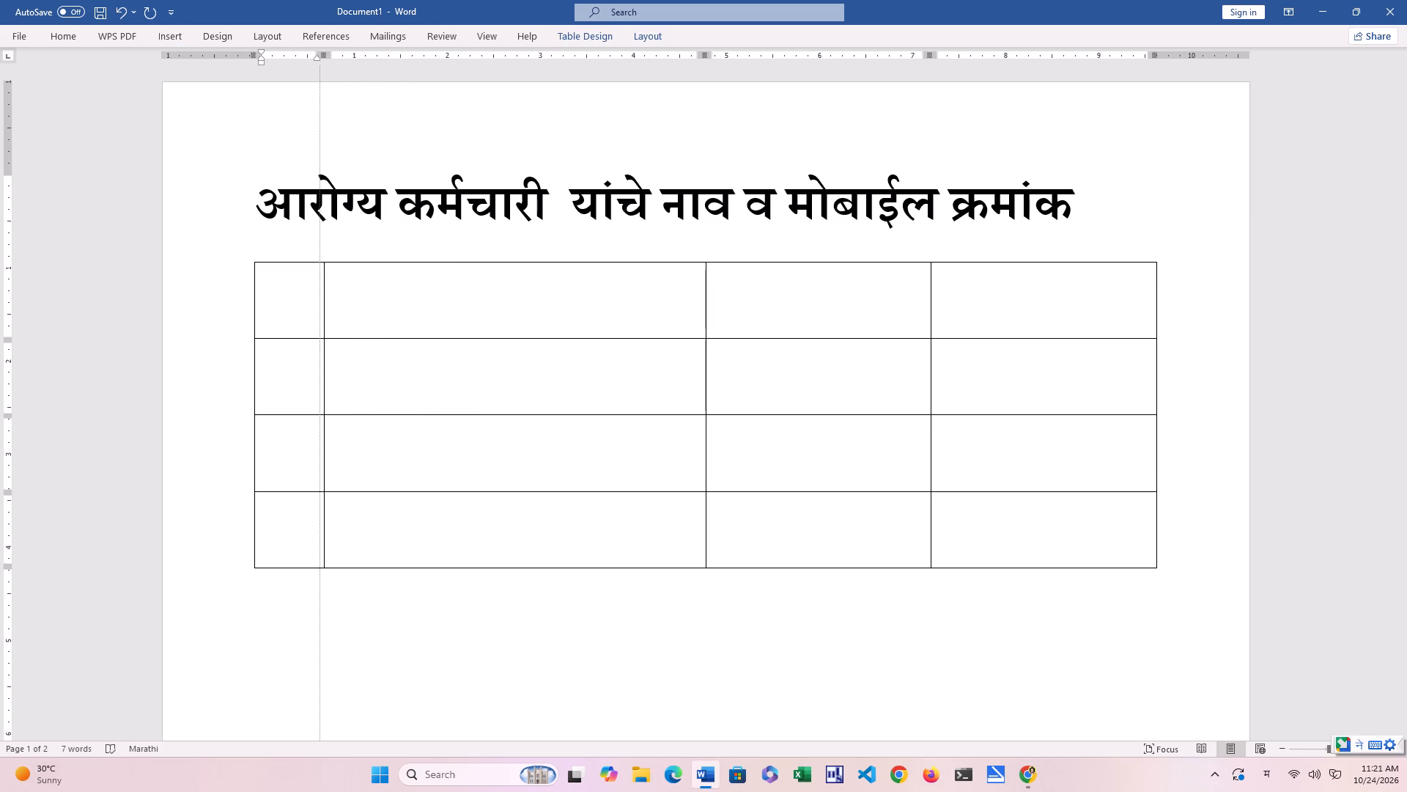
Fine-tune the first column's border and widen the third column to about 2.8 inches, taking the space from the fourth column.
left_click_drag(319, 313, 318, 314)
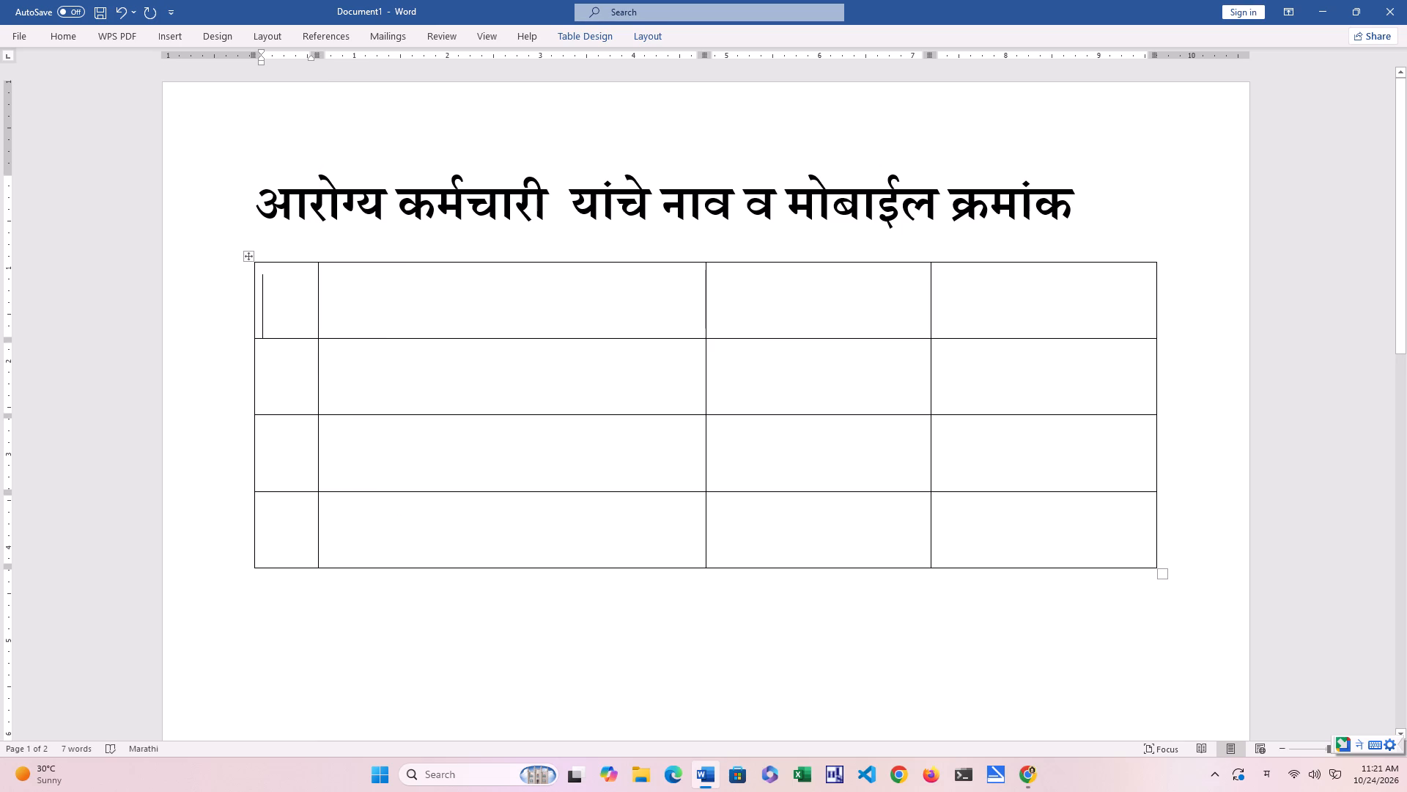
left_click_drag(928, 312, 967, 343)
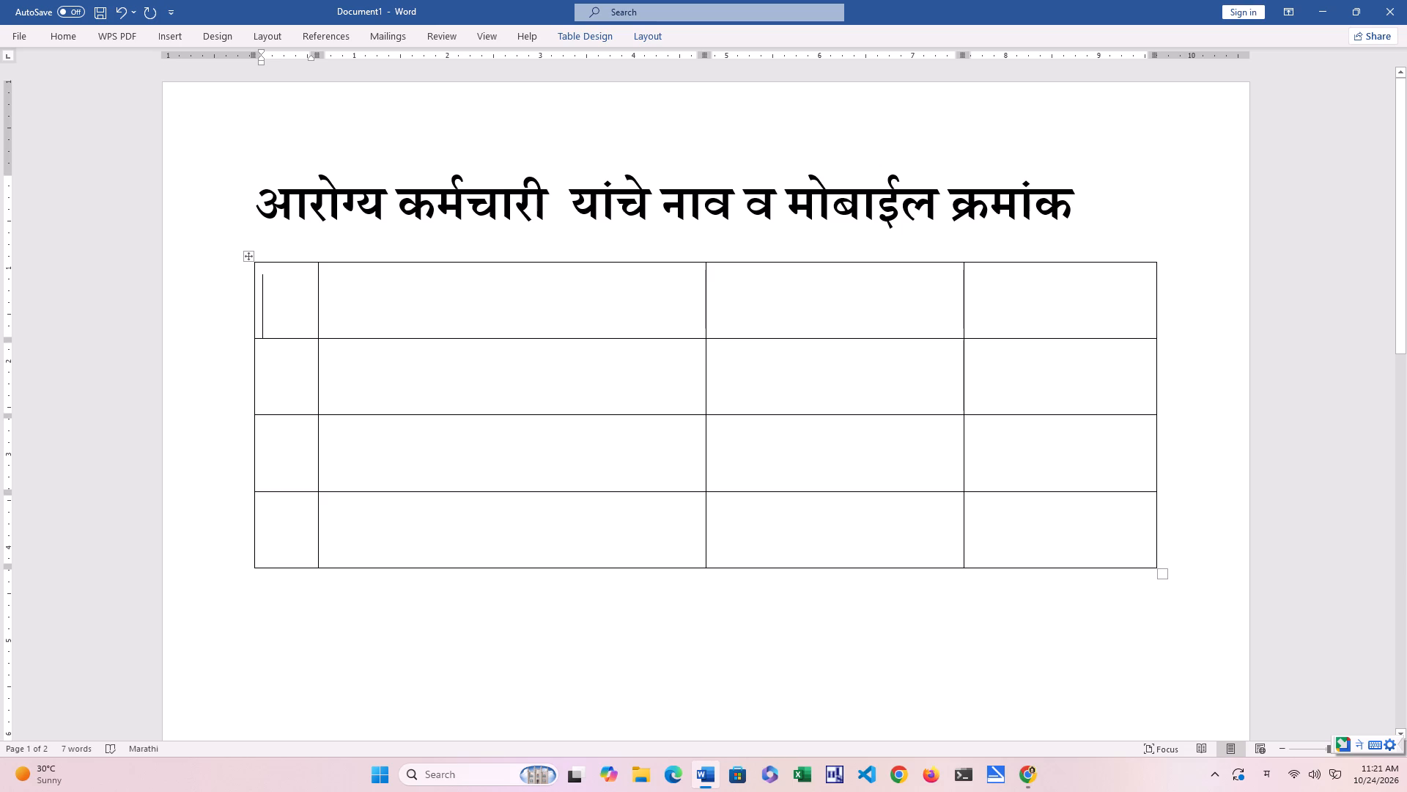
Enter the header अ.क्र. in the first cell of the table's top row.
key("a")
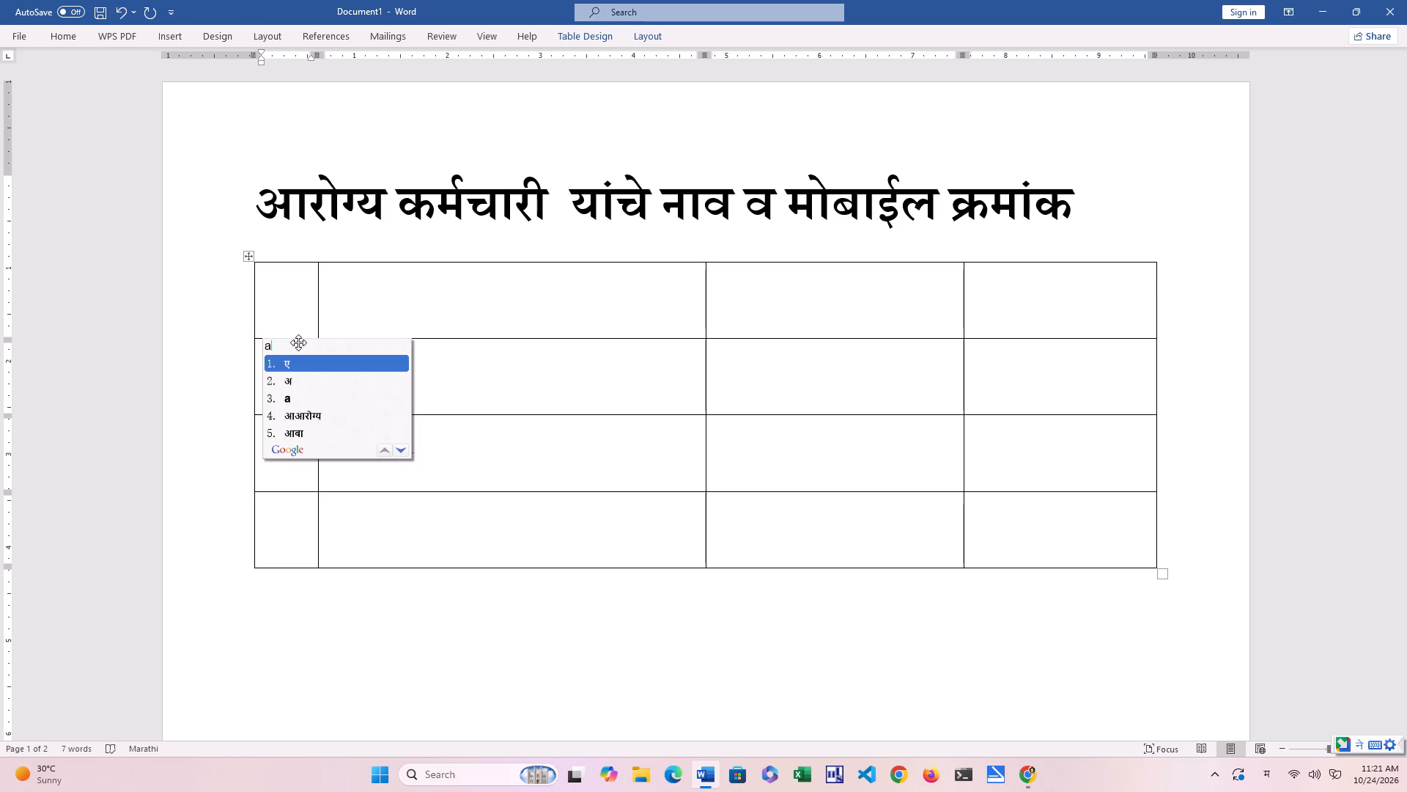
key("Down")
type(".kr.")
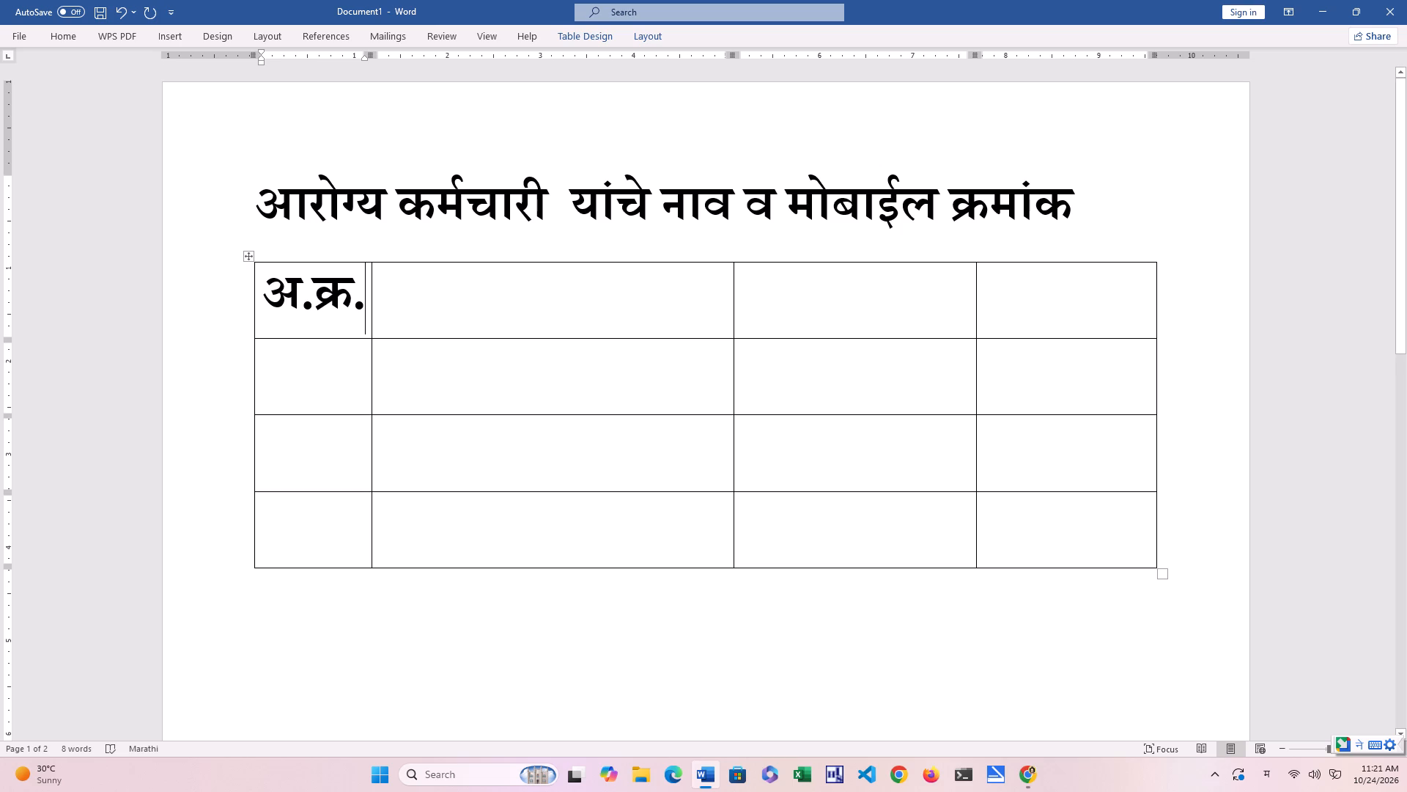
Reduce the font size of the table's whole header row to 24 pt.
left_click_drag(271, 285, 985, 318)
right_click(985, 318)
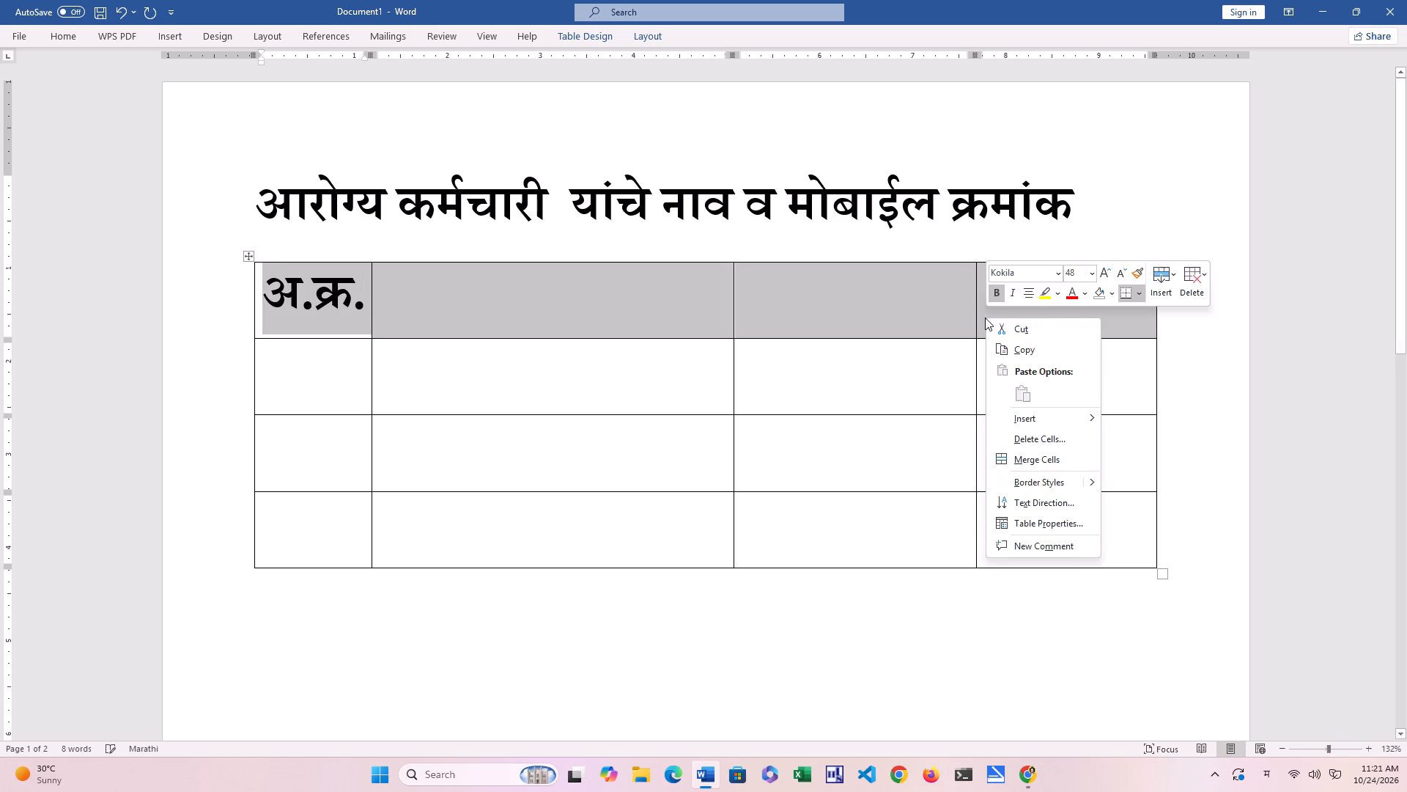
double_click(1123, 271)
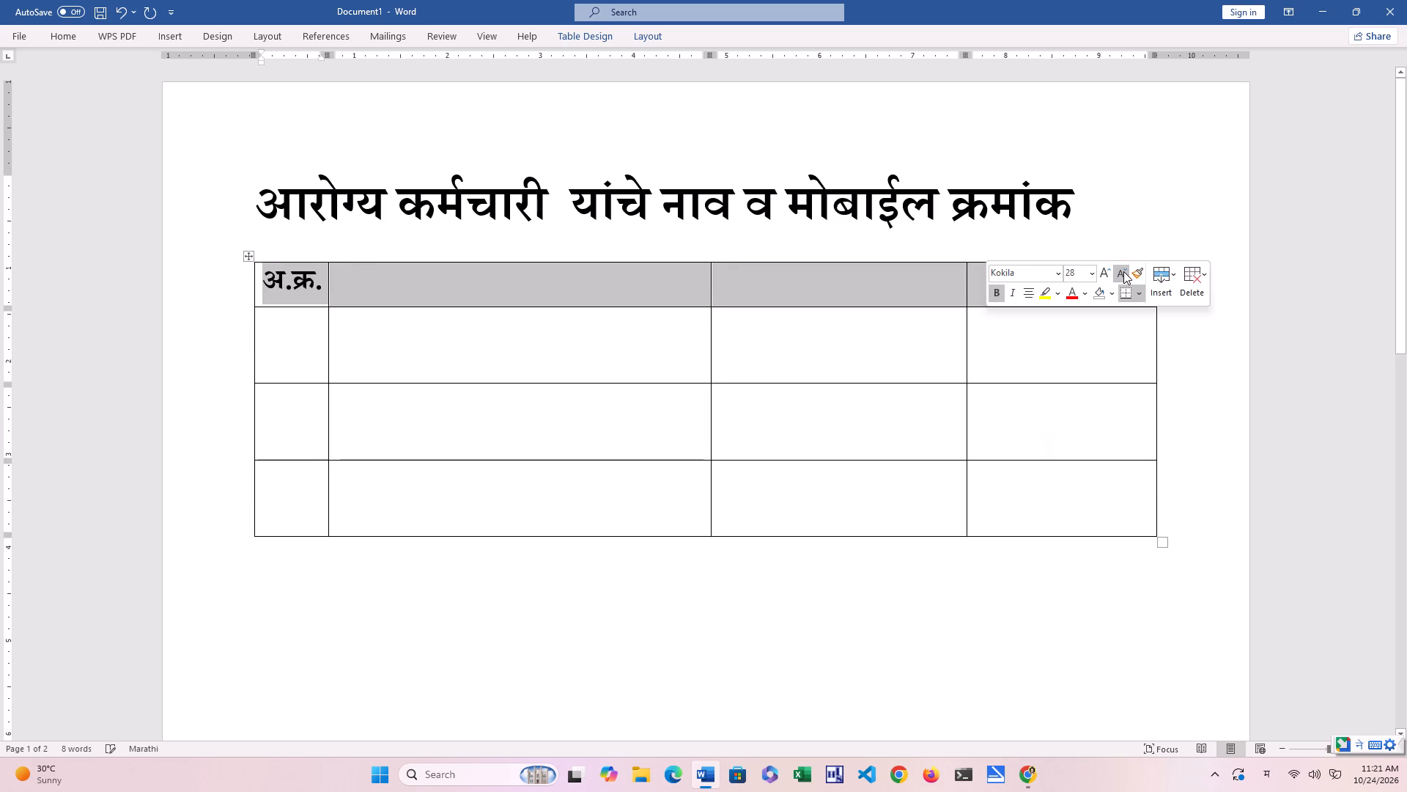
left_click(1123, 271)
left_click(1123, 271)
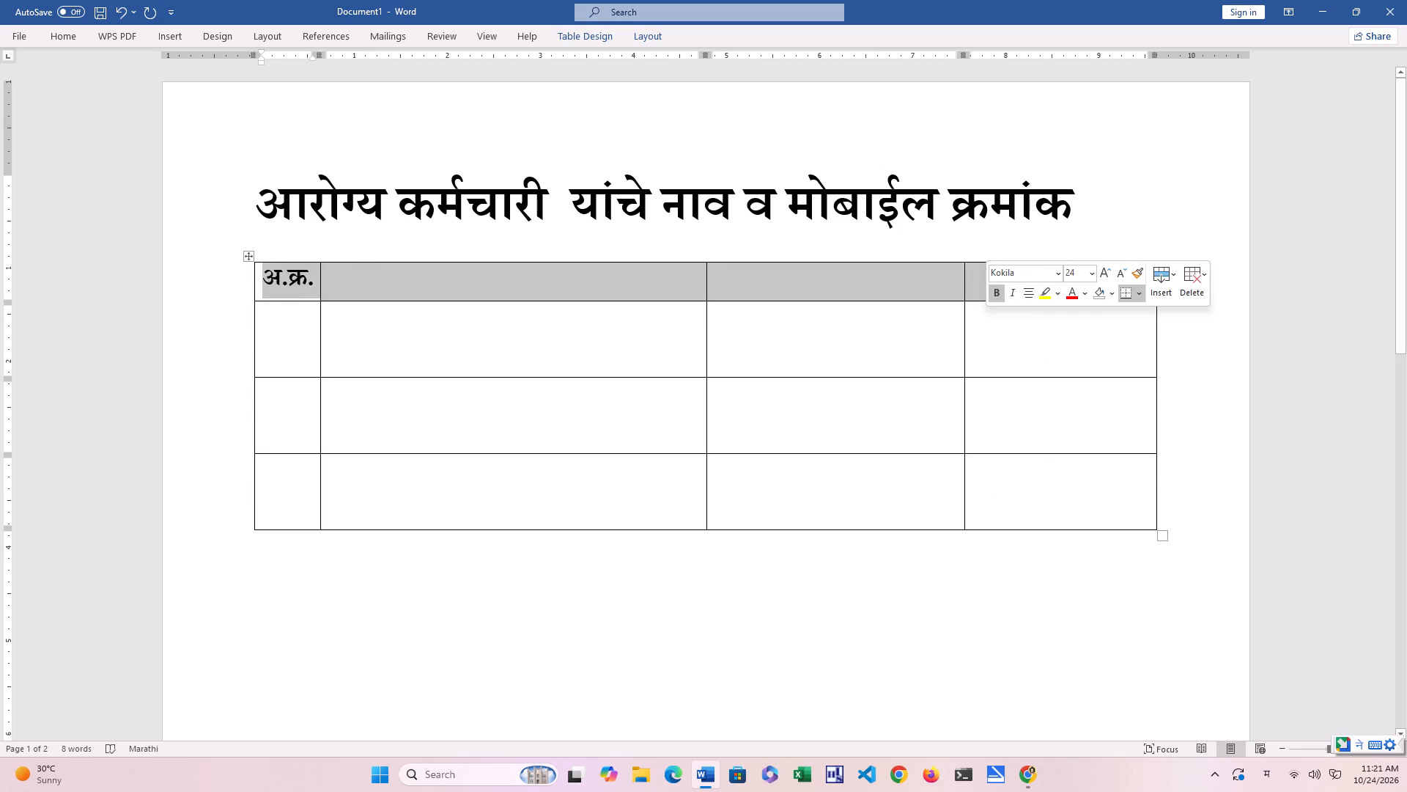
Enter कर्मचारी नाव as the header of the table's second column.
left_click(488, 296)
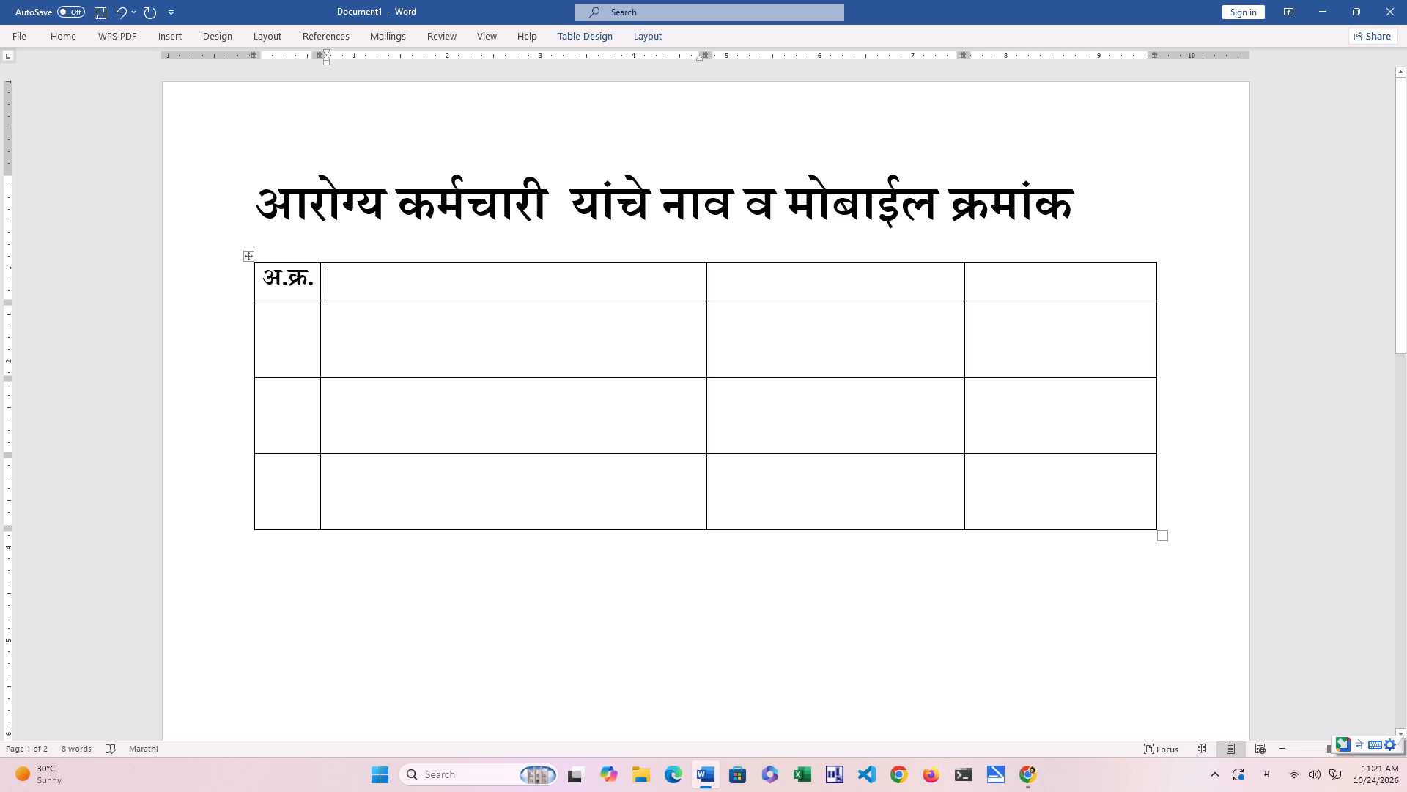
type("karmca")
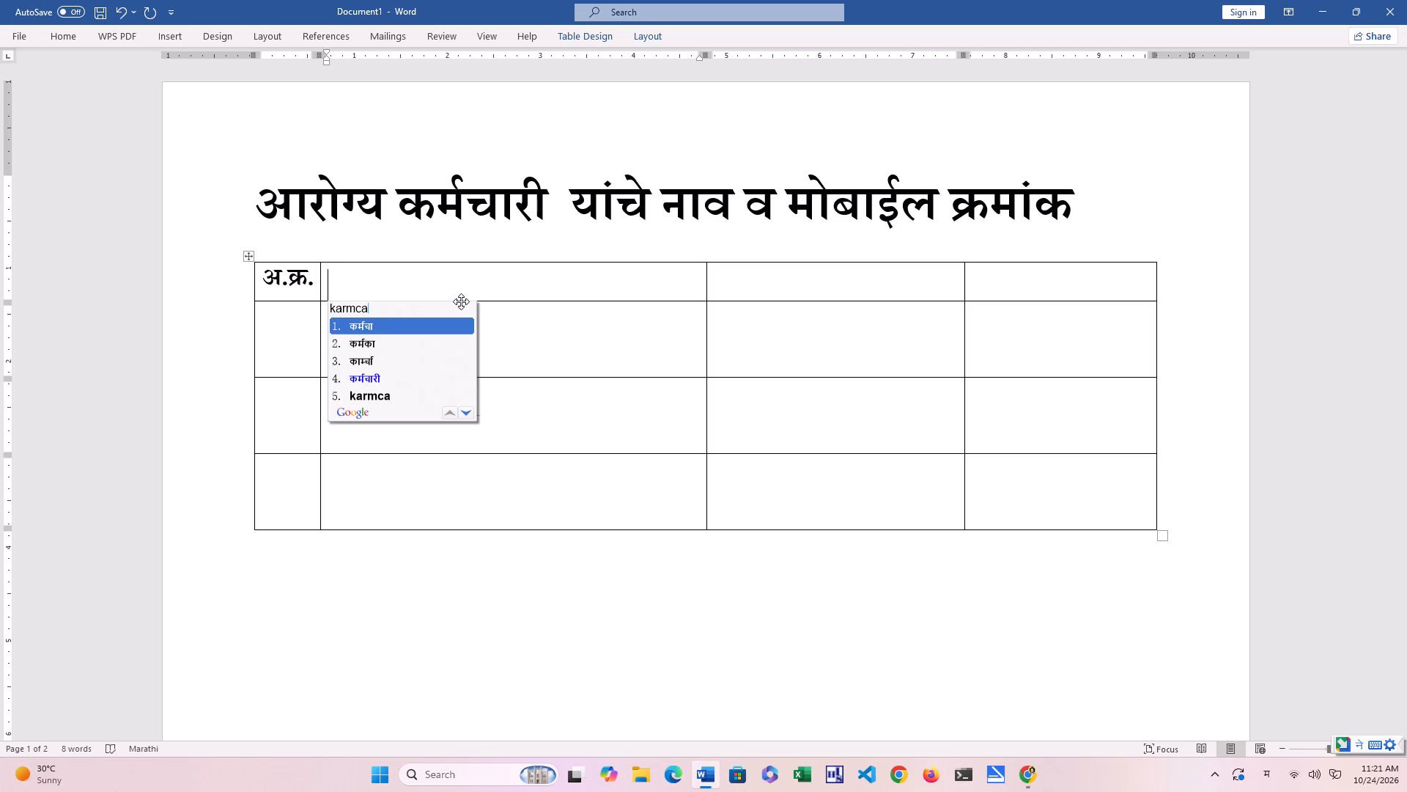
type("ro")
key("BackSpace")
type("i")
key("space")
type("nav")
key("Tab")
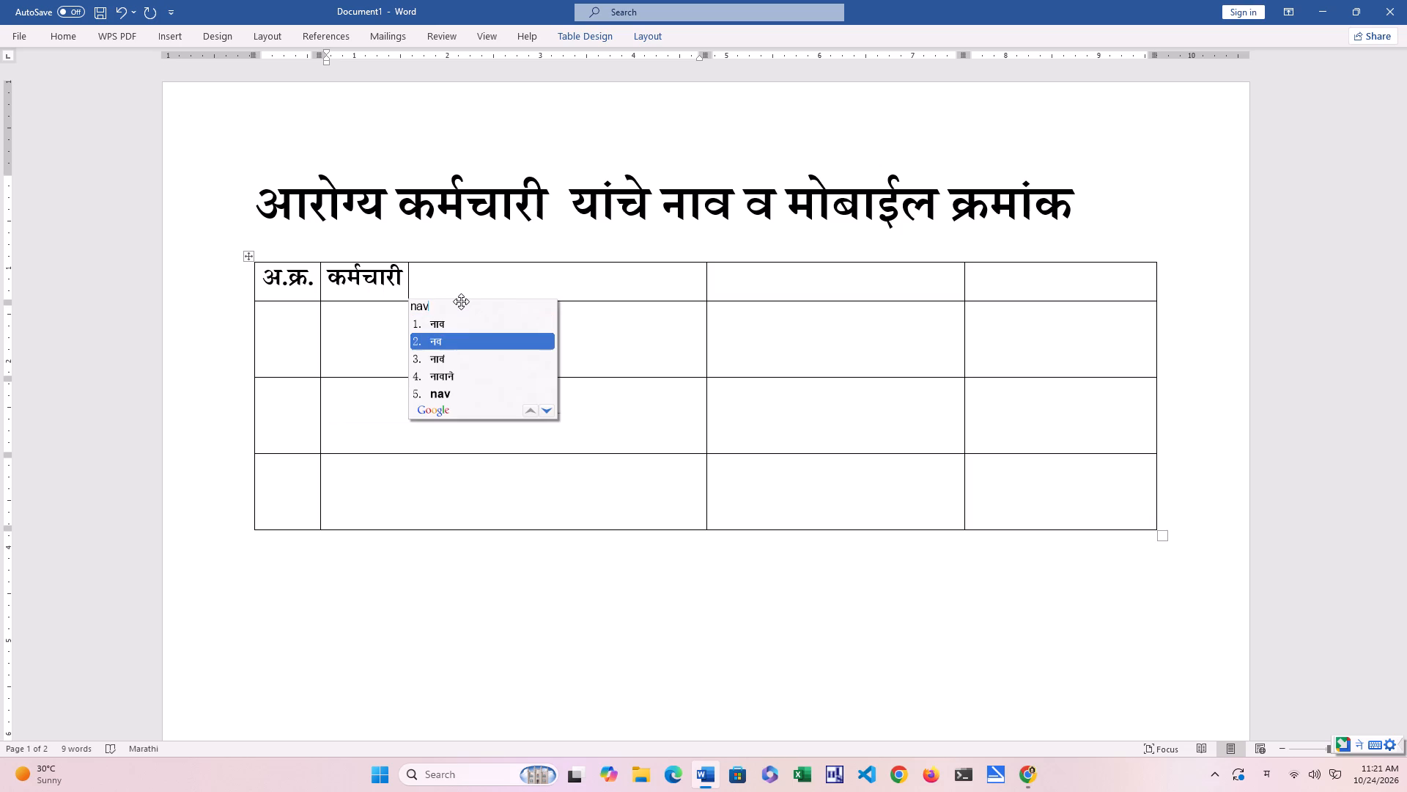
key("Up")
key("space")
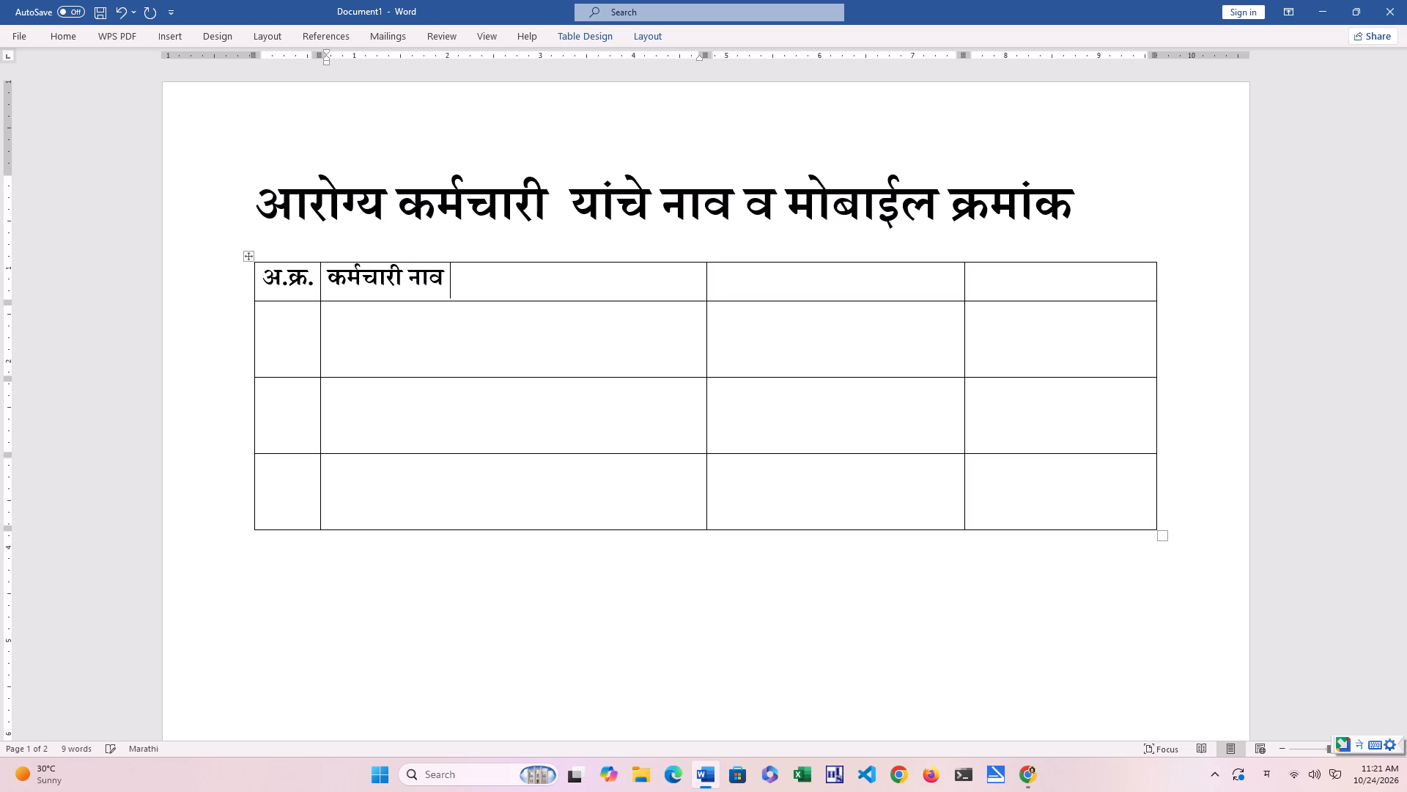
Enter पद as the third column's header and मोबाईल क्र. as the fourth column's header.
key("Tab")
type("pad")
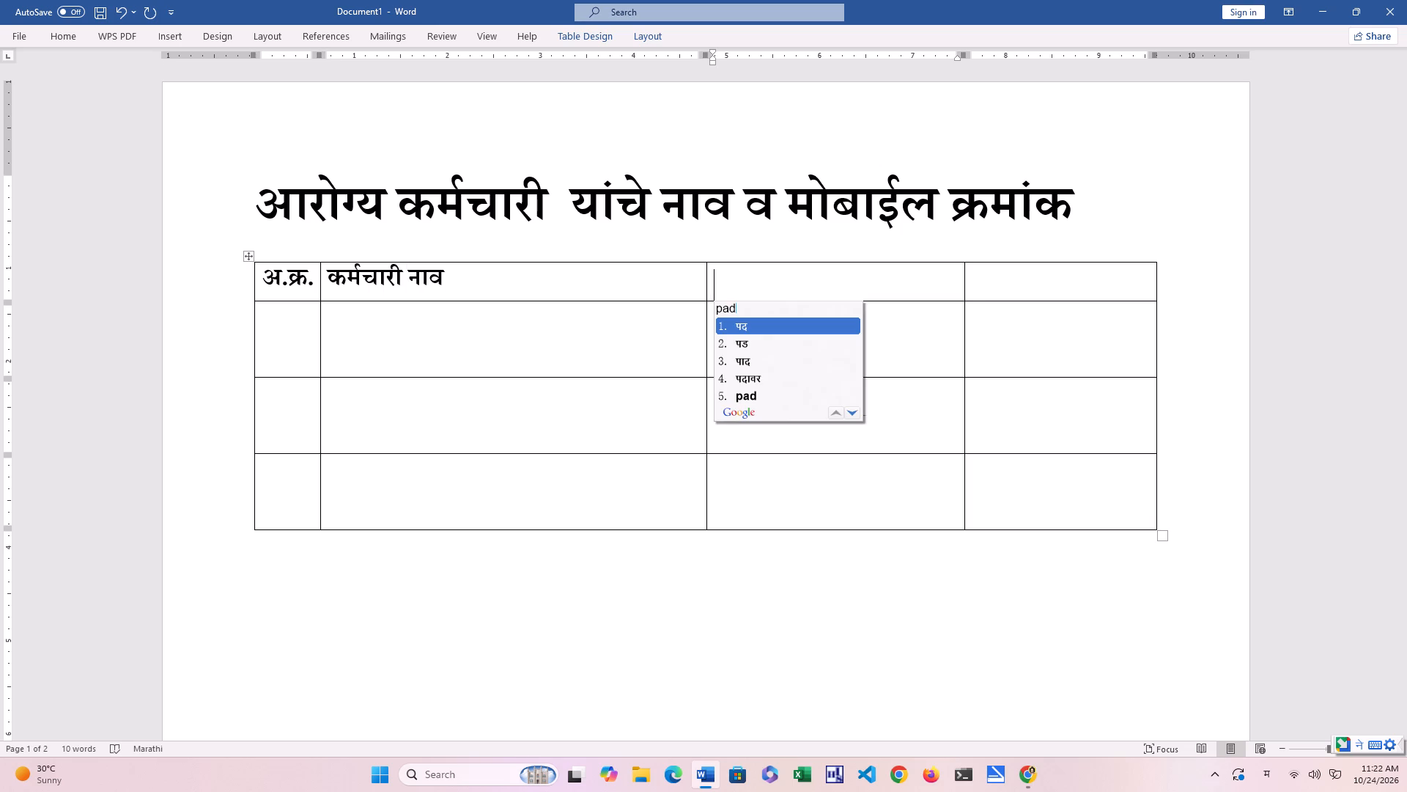
key("space")
key("Tab")
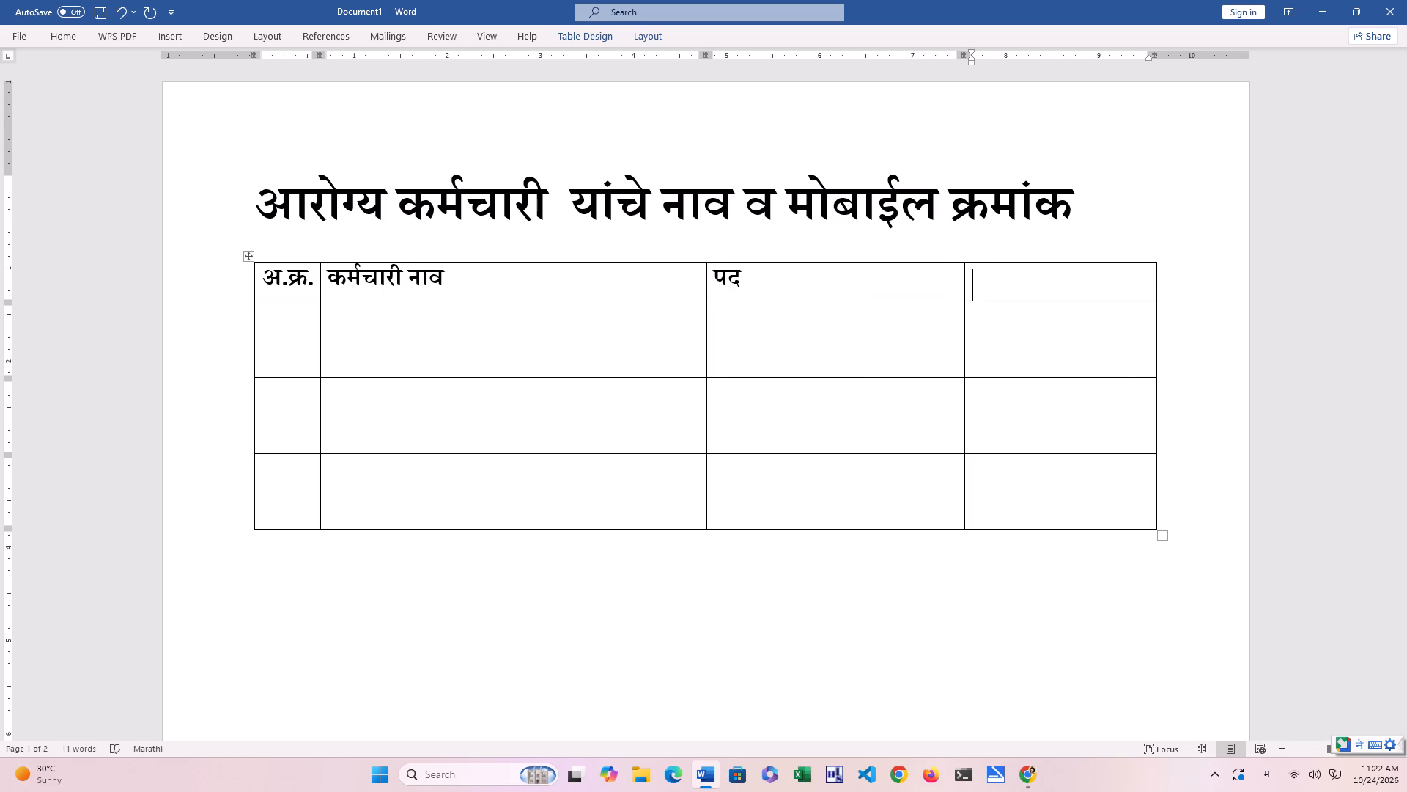
type("moba")
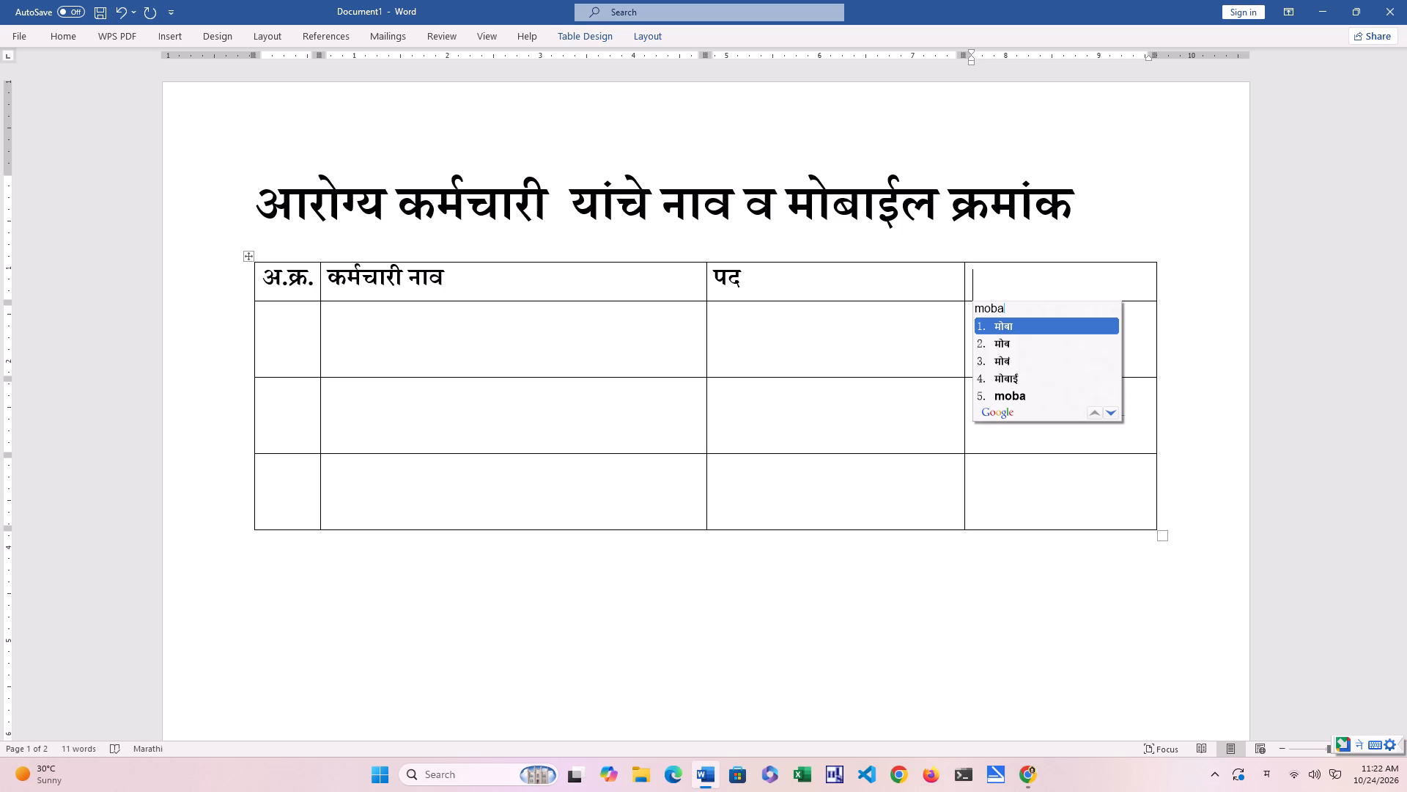
key("i")
key("Down")
key("Down")
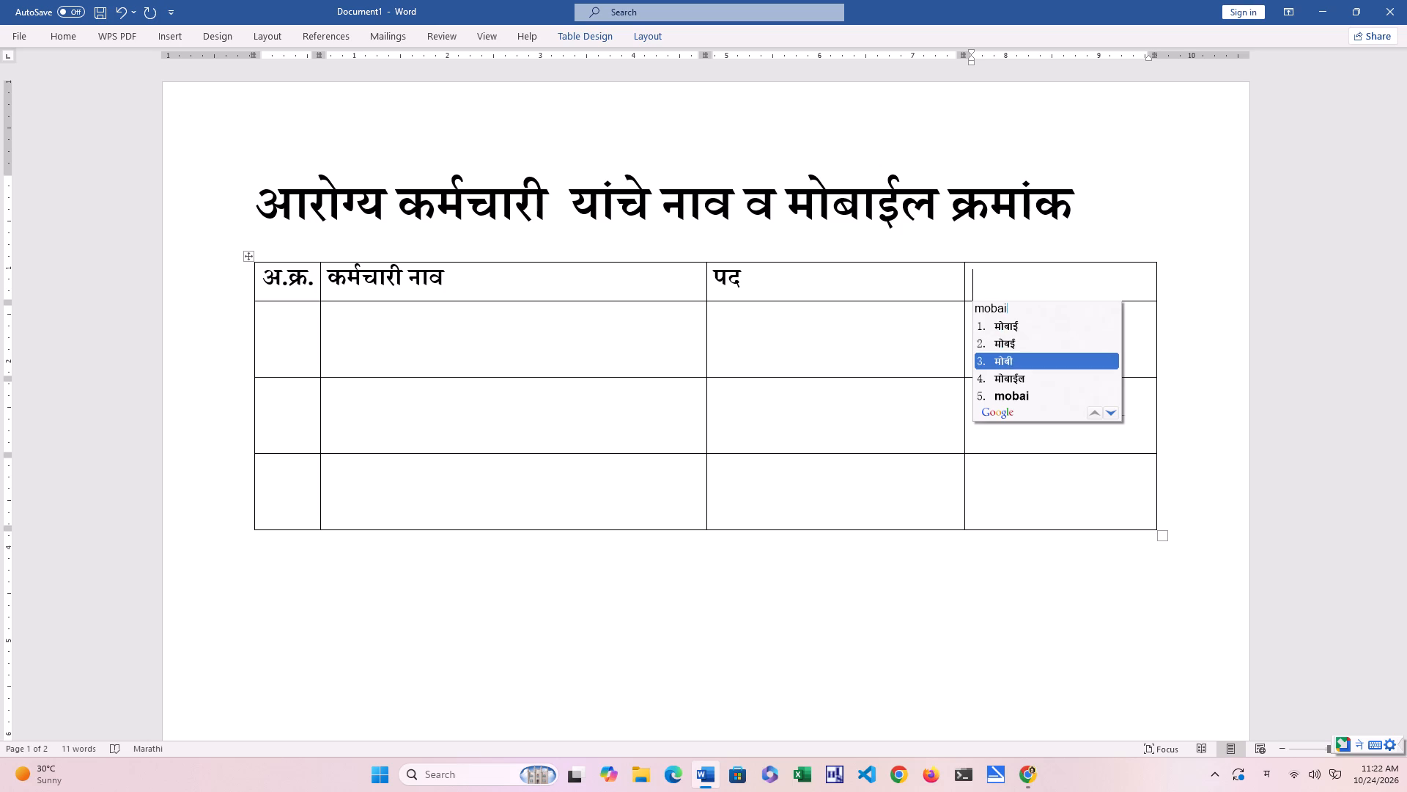
key("Down")
key("space")
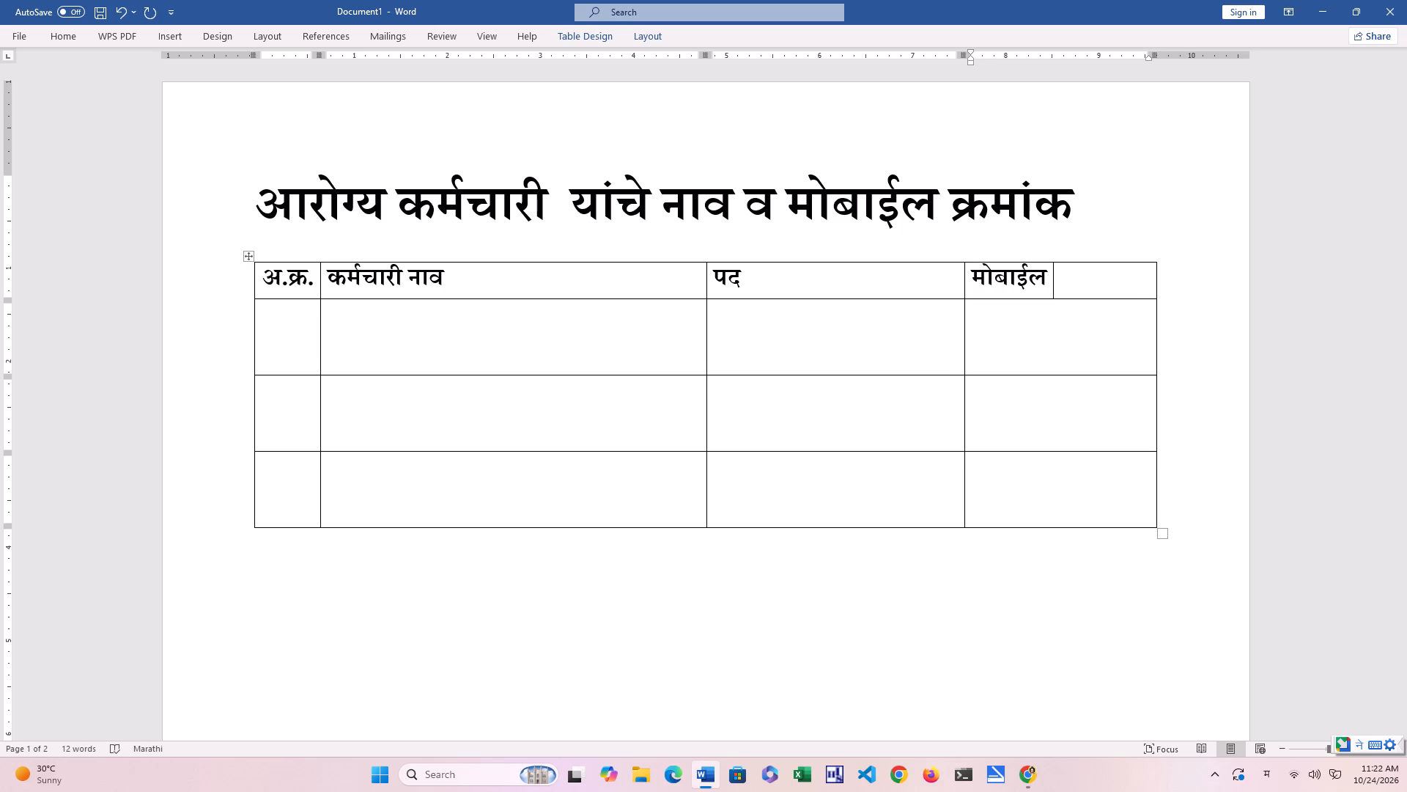
type("kr")
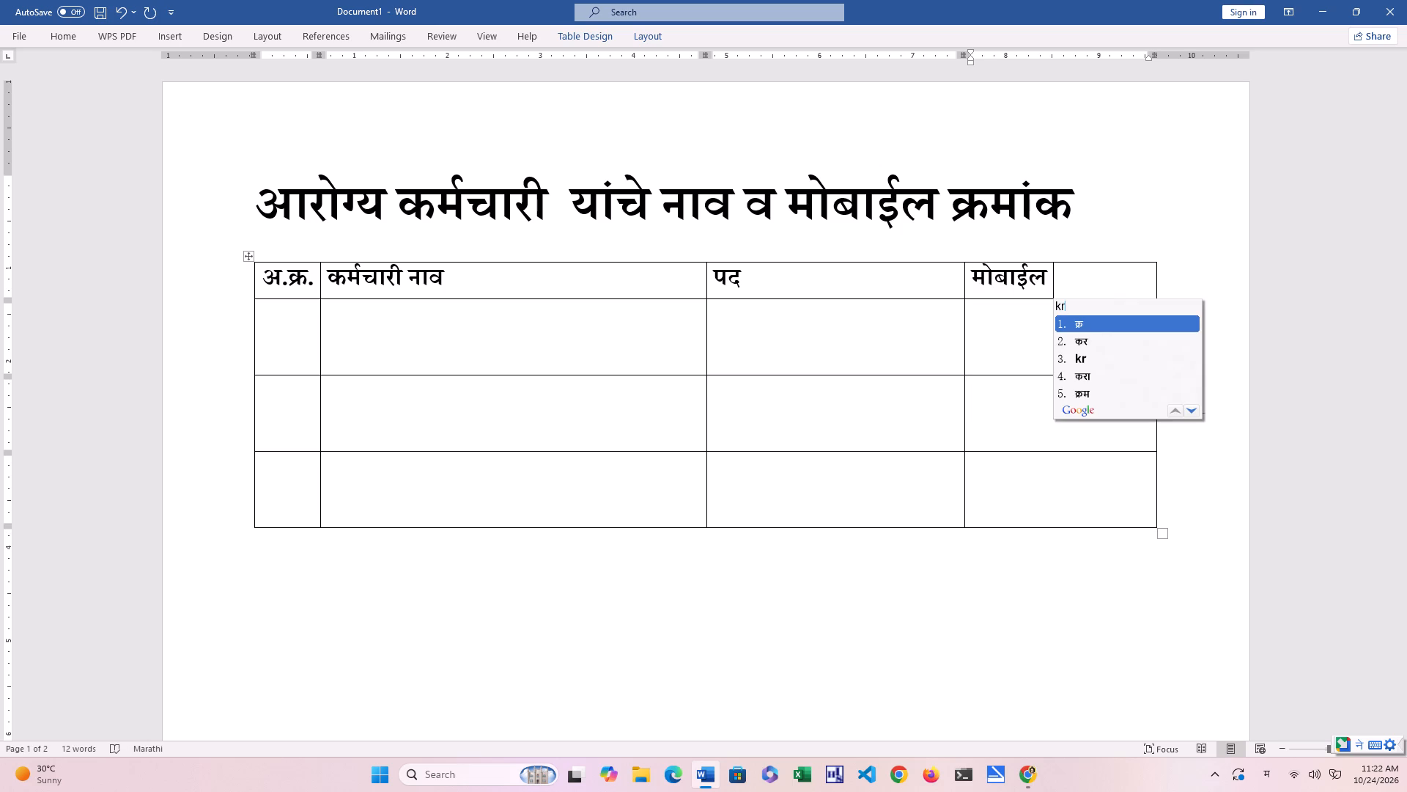
key("period")
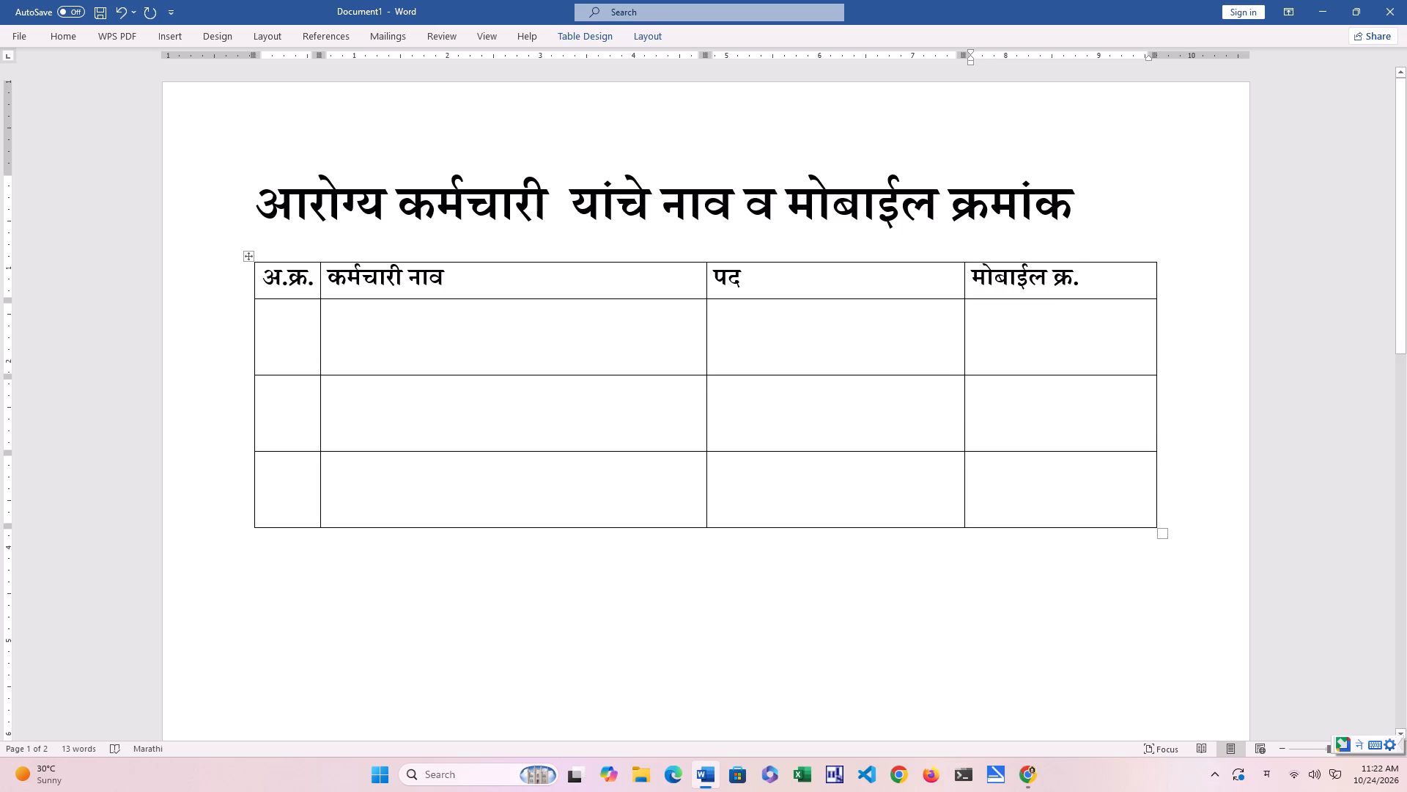
Increase the table's header row height to about 0.6 inch.
left_click_drag(1090, 282, 298, 277)
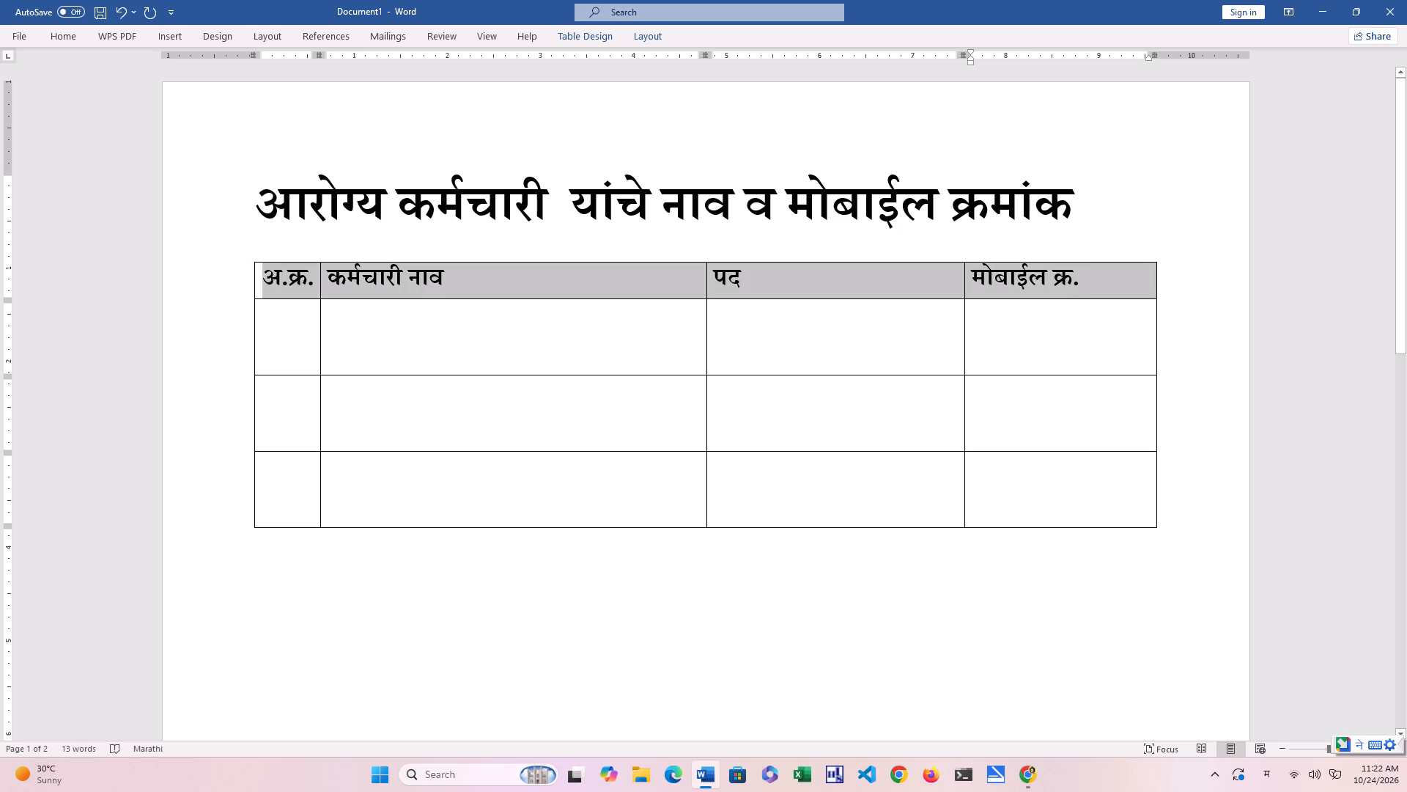
left_click_drag(298, 277, 297, 277)
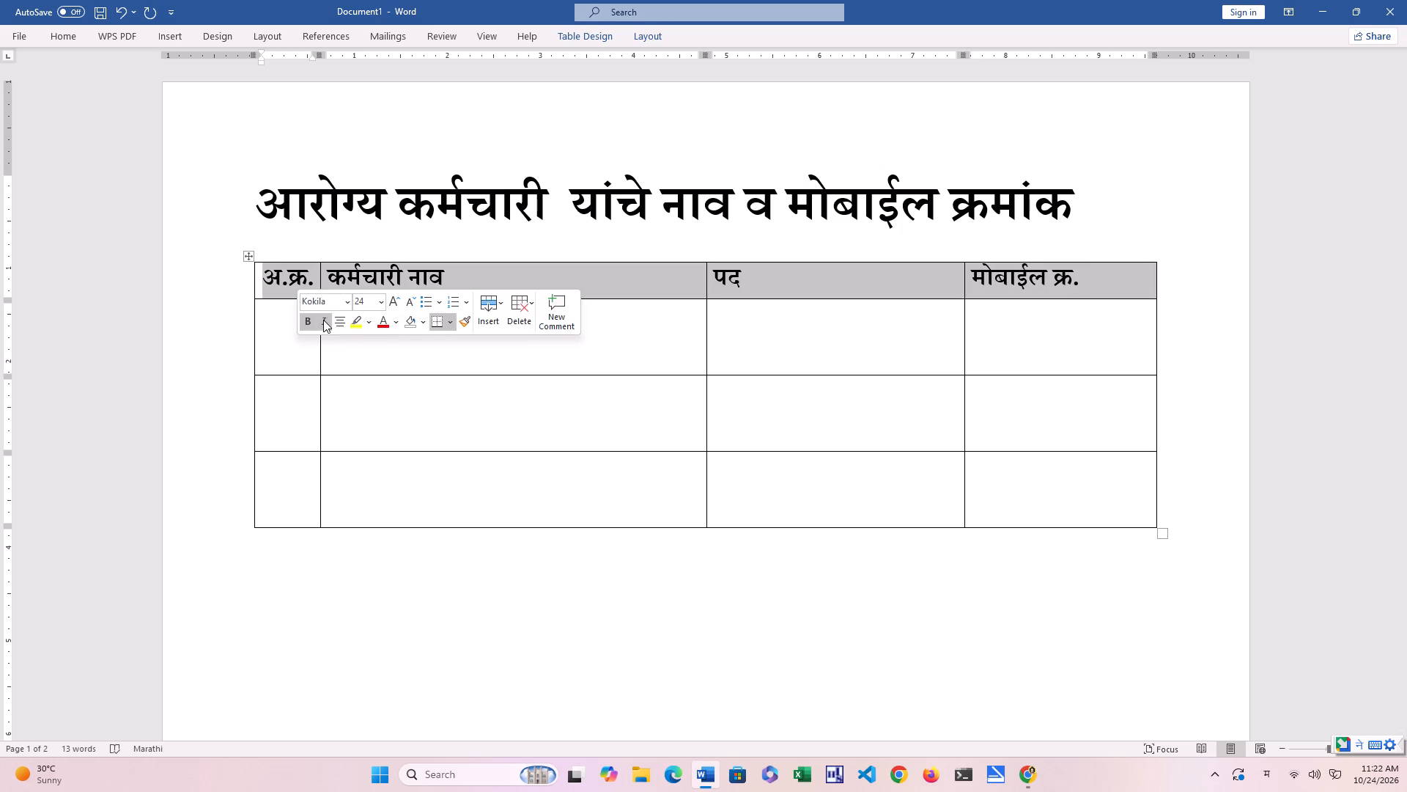
left_click(312, 417)
left_click_drag(280, 298, 279, 319)
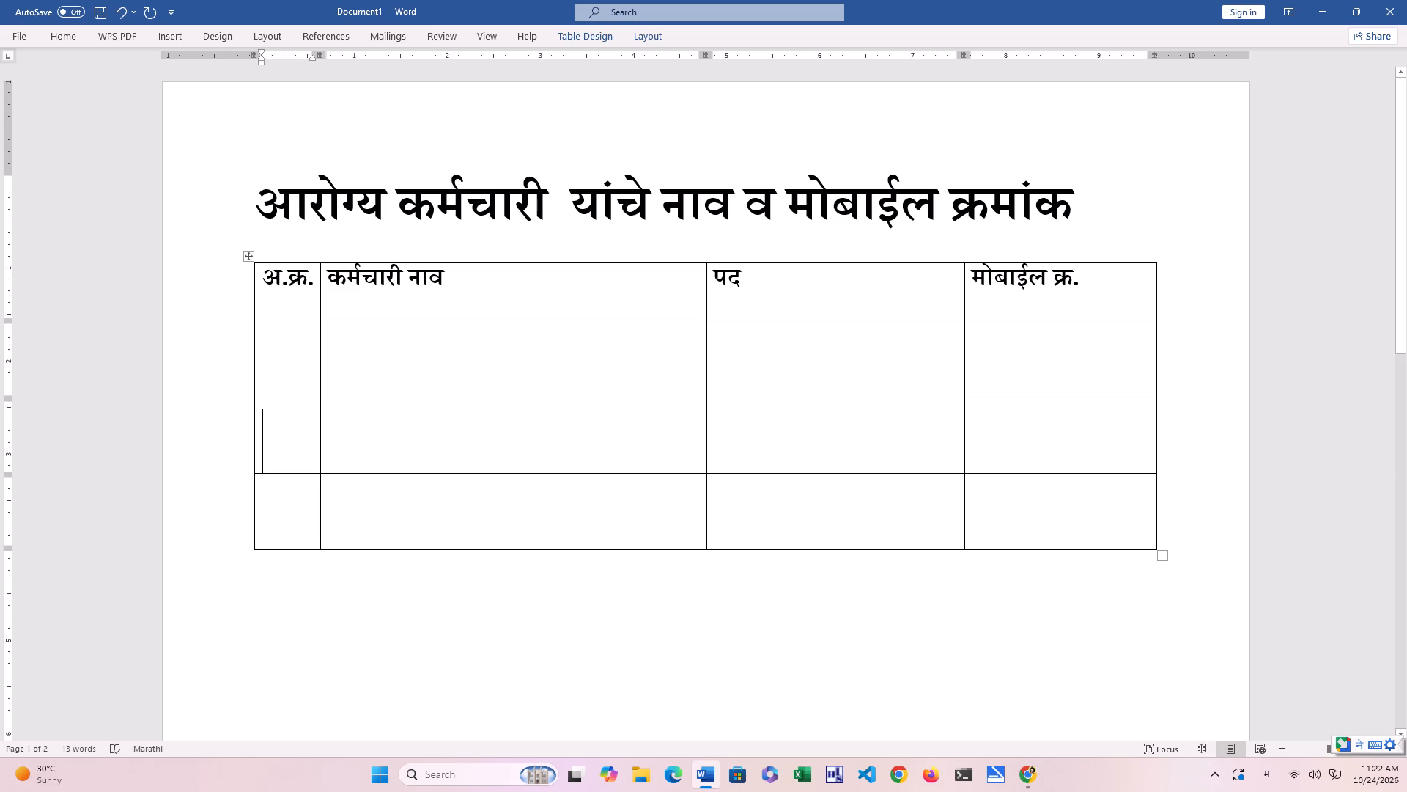
Center the text of all four header cells horizontally.
left_click_drag(1106, 288, 287, 276)
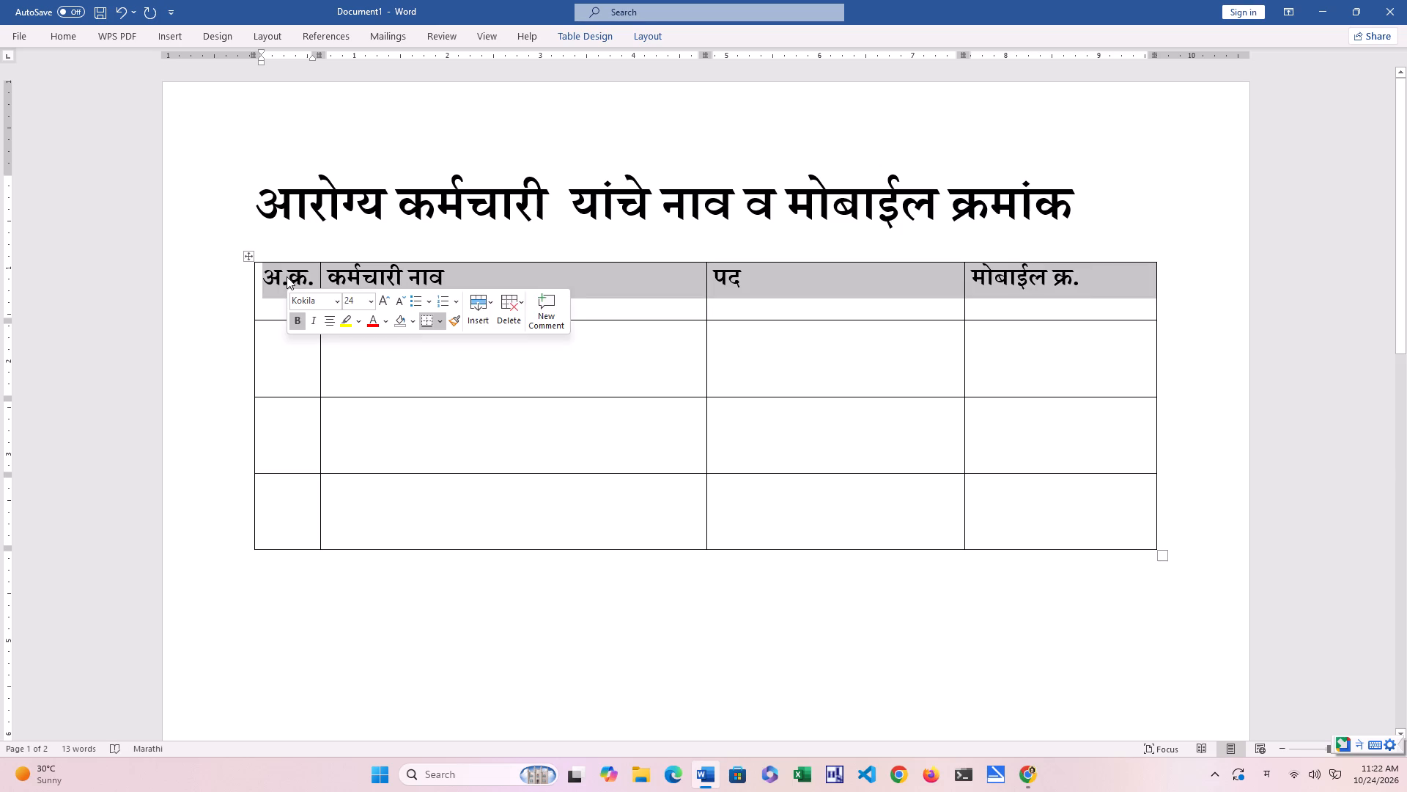
left_click(48, 29)
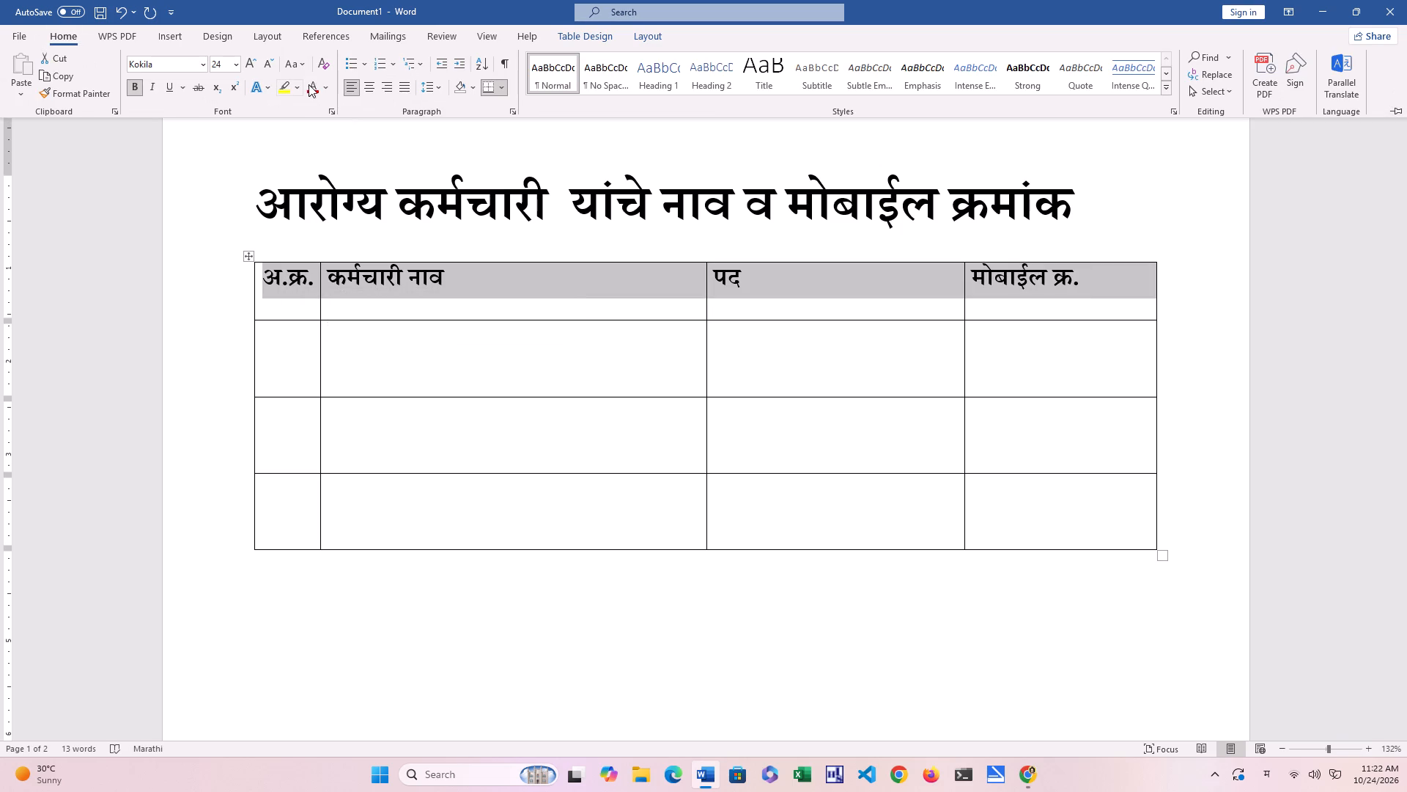
left_click(372, 87)
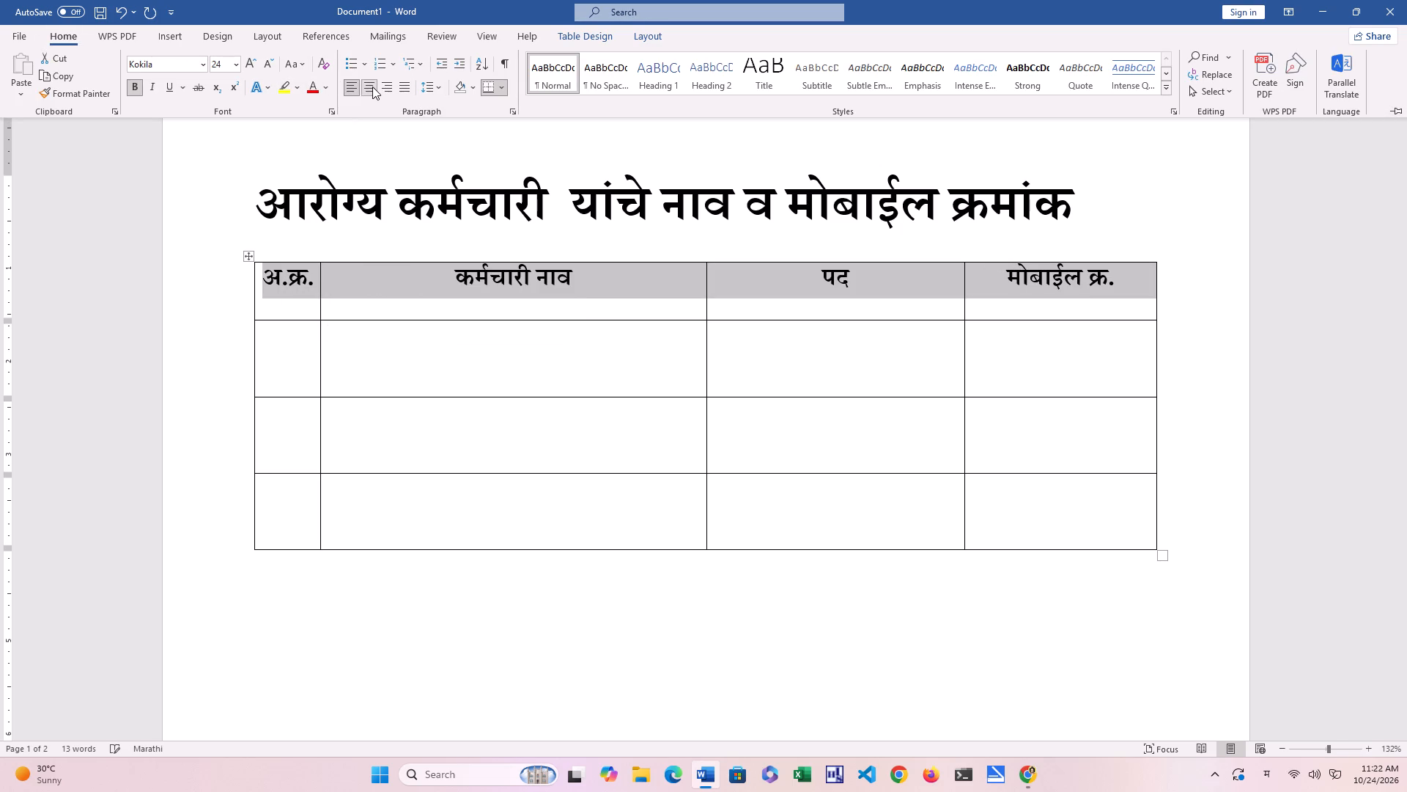
left_click(686, 405)
left_click(668, 397)
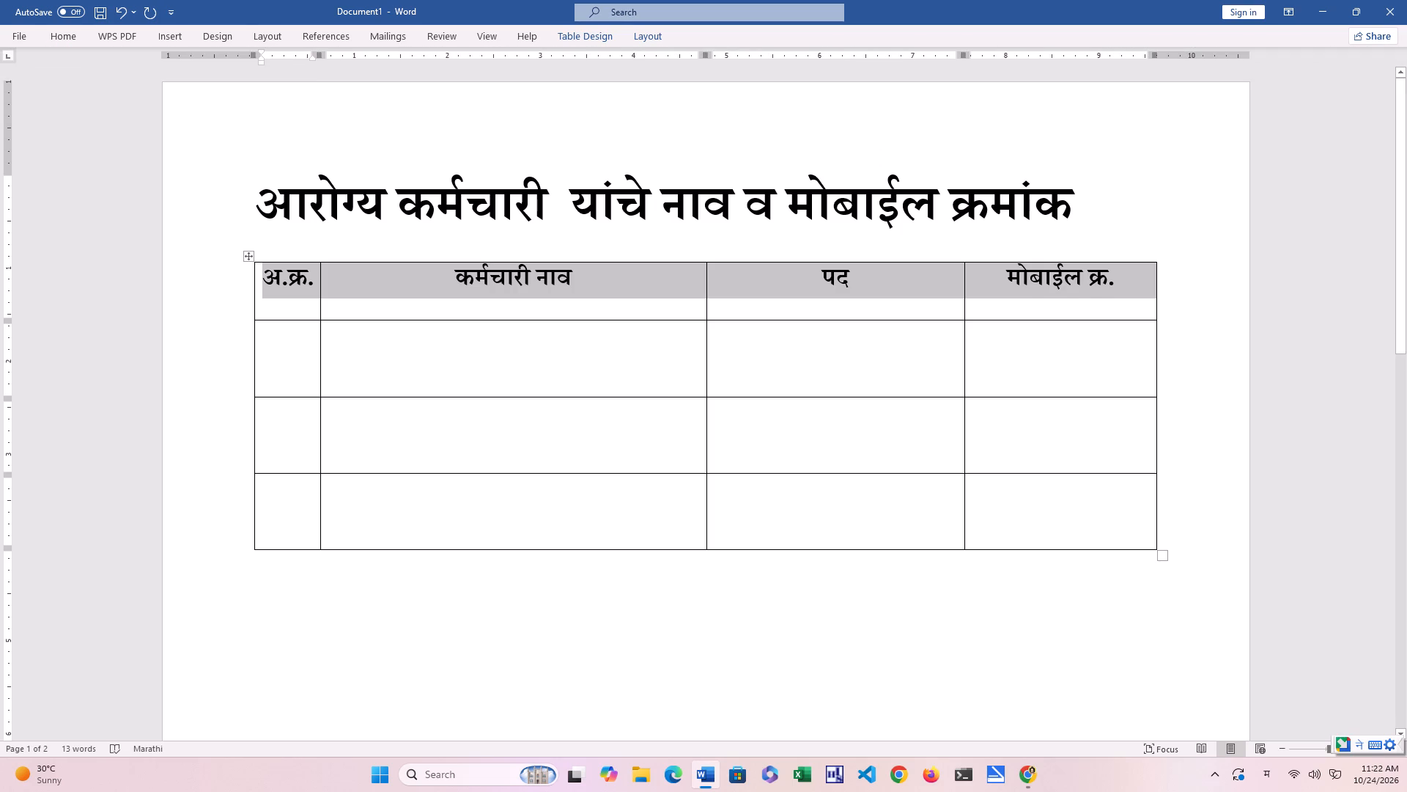
Reduce the font size of the three empty rows below the header to 24 pt.
left_click(290, 340)
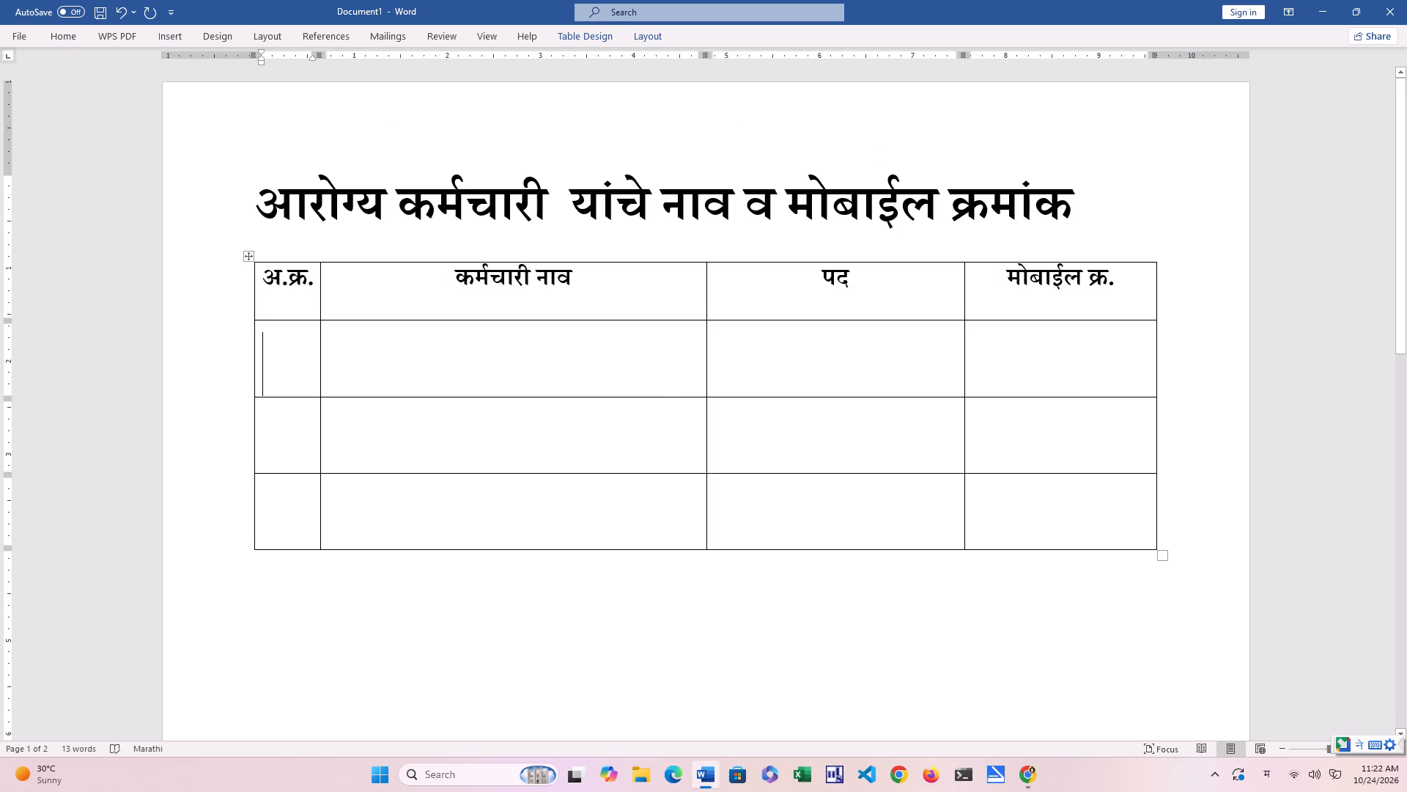
left_click_drag(279, 345, 1035, 519)
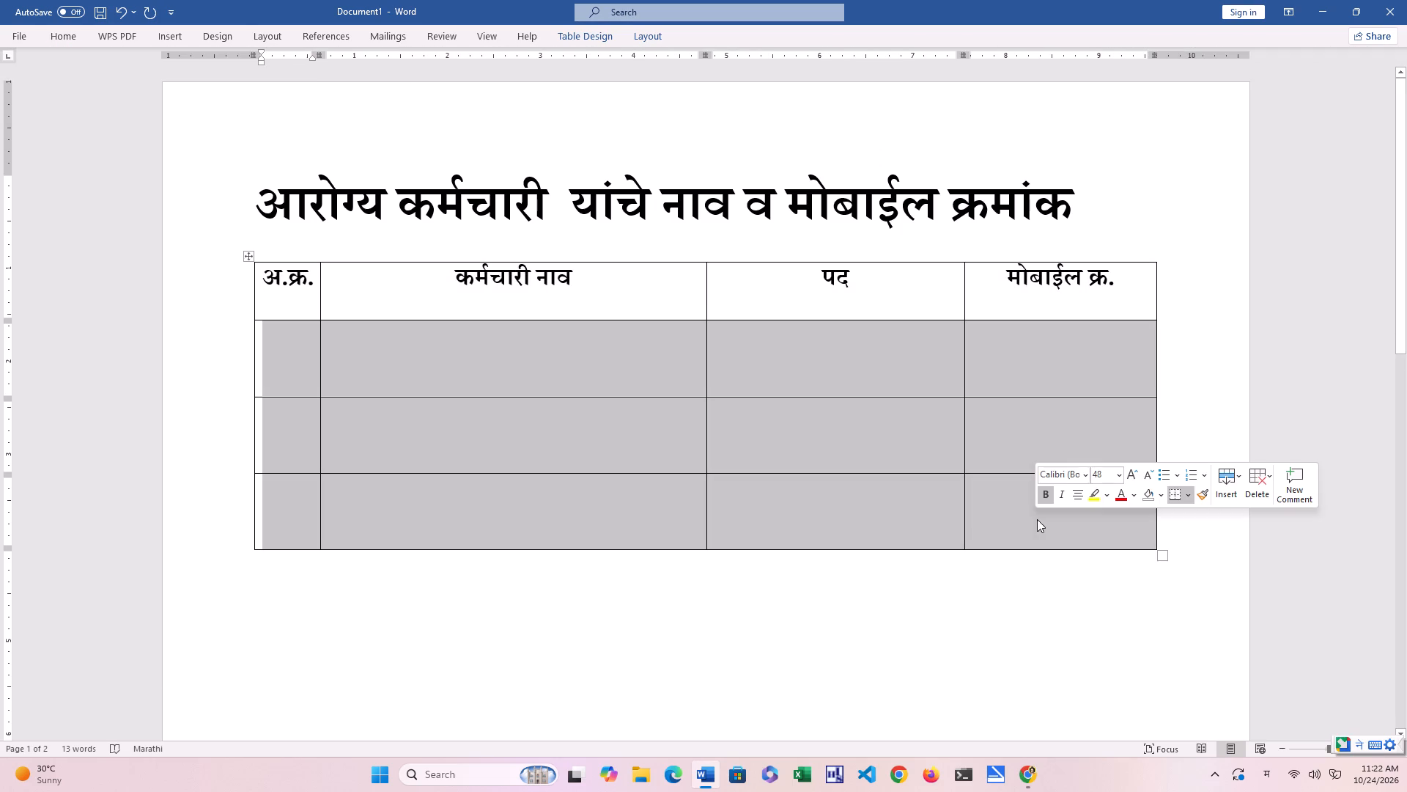
triple_click(1145, 479)
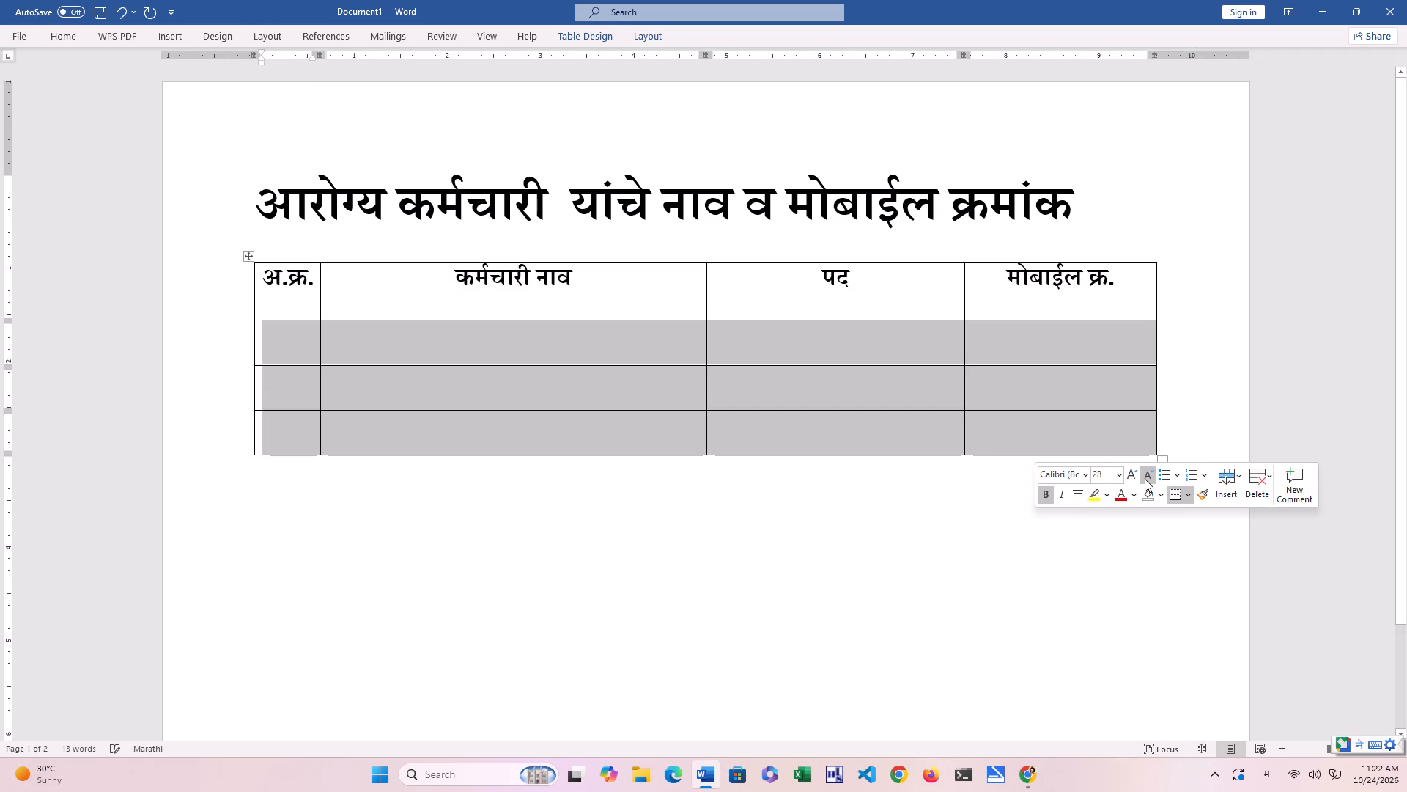
double_click(1145, 479)
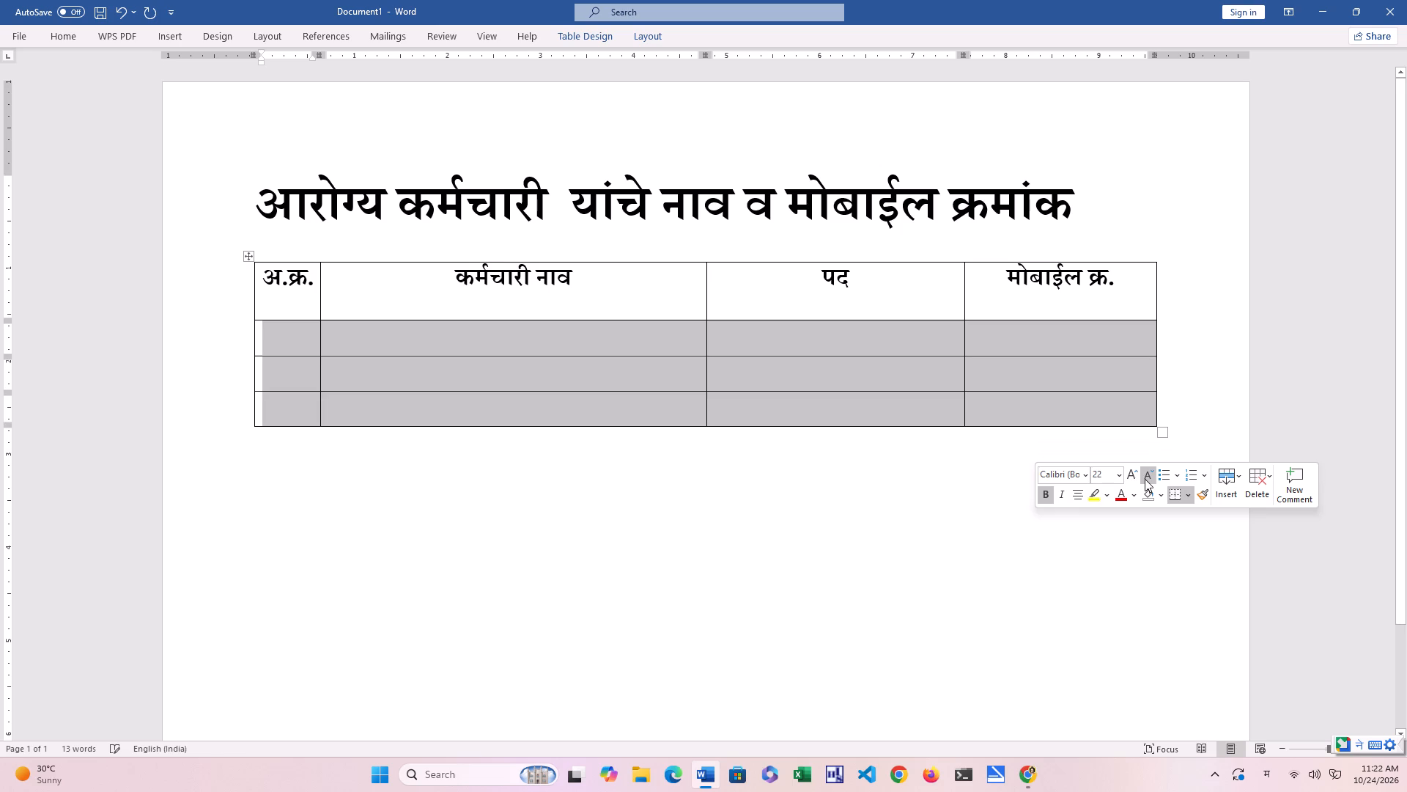
left_click(1128, 477)
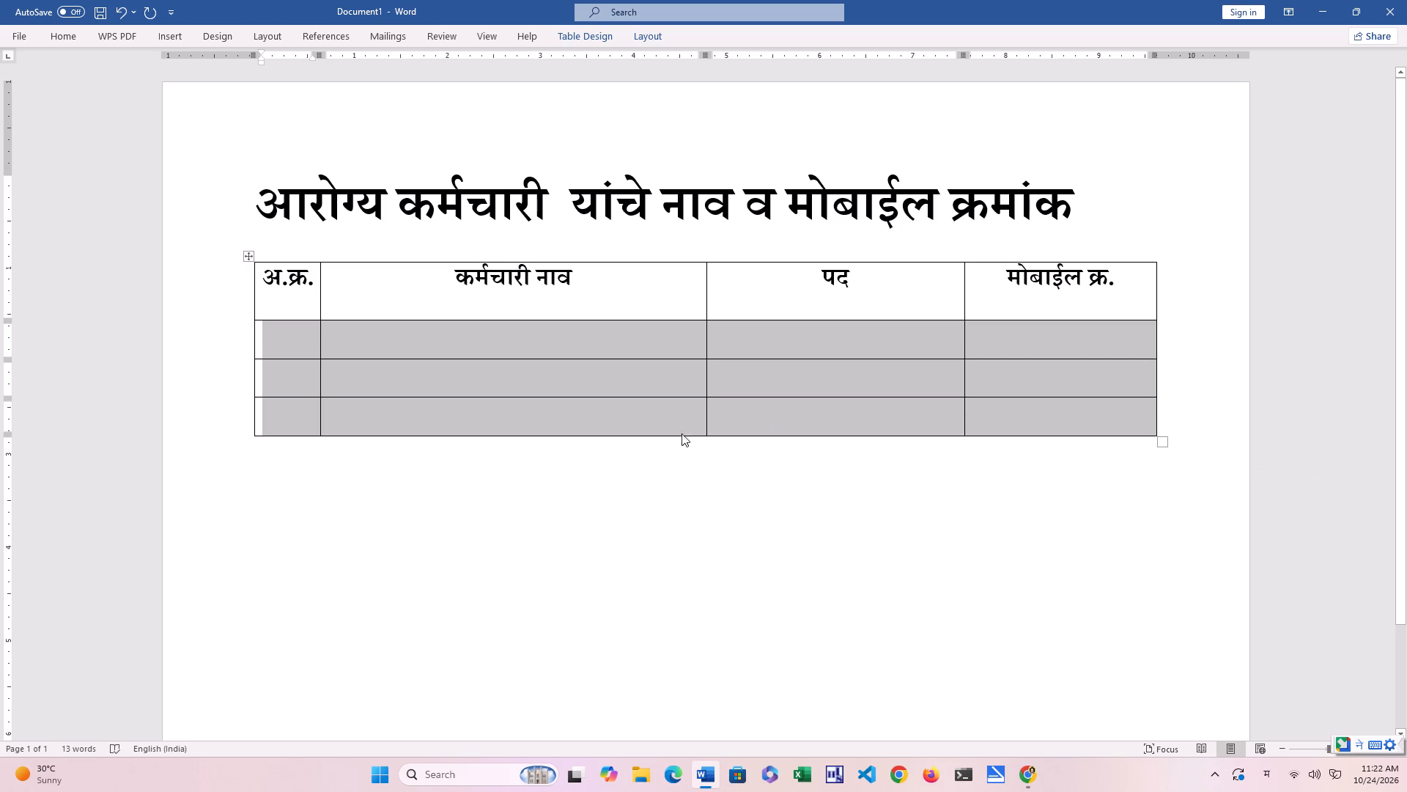
left_click(618, 500)
Number the three rows below the header 1., 2. and 3. in the अ.क्र. column, using Western digits.
left_click(289, 332)
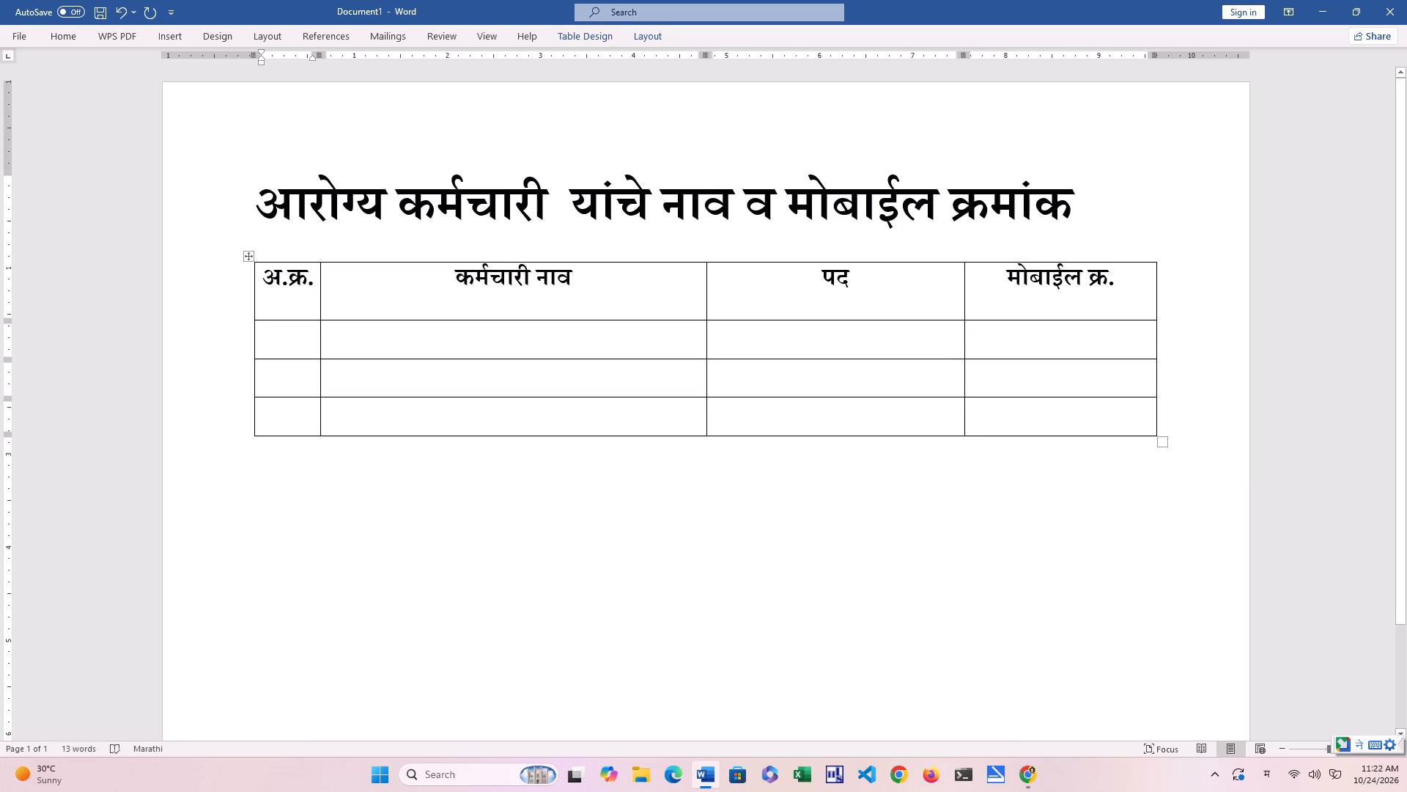
key("1")
key("Down")
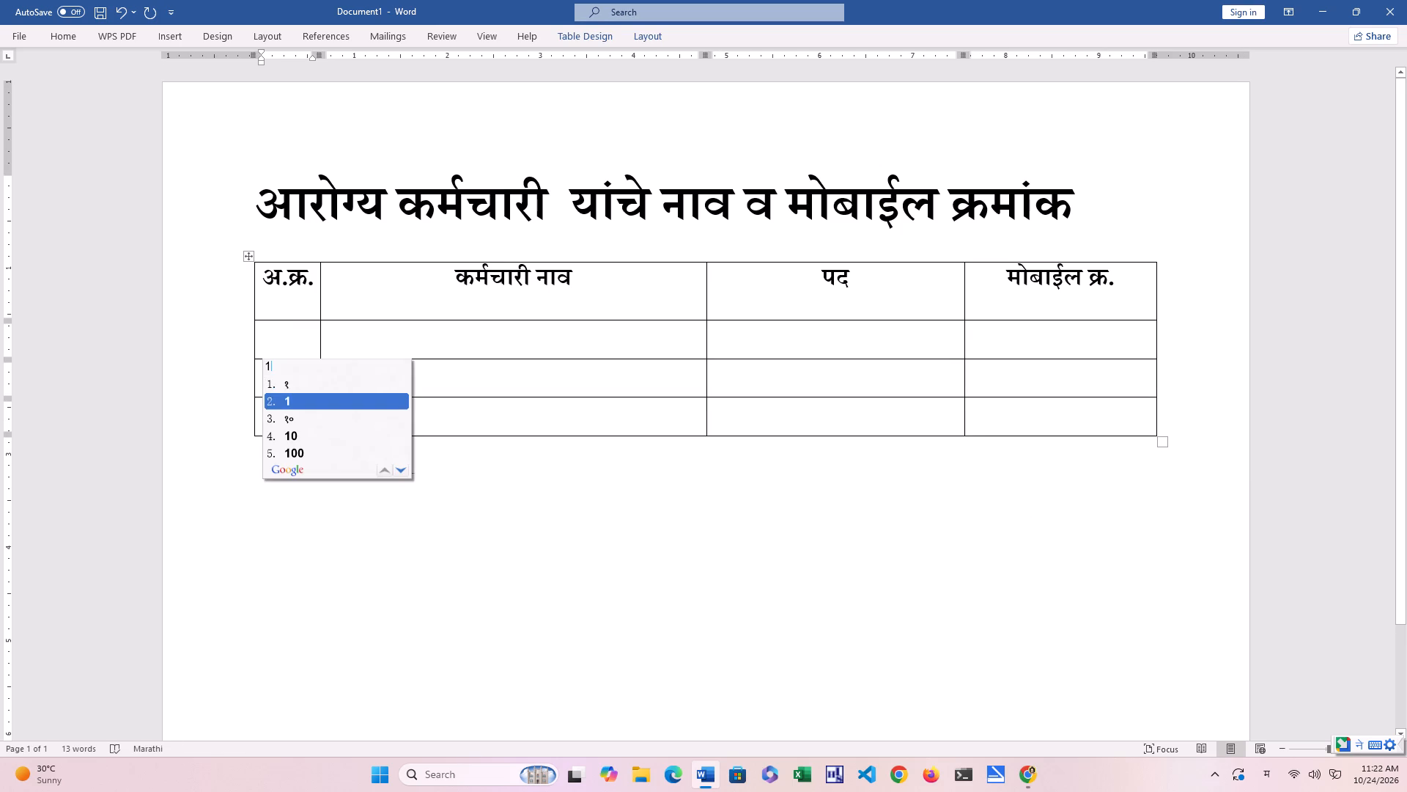
key("period")
key("Return")
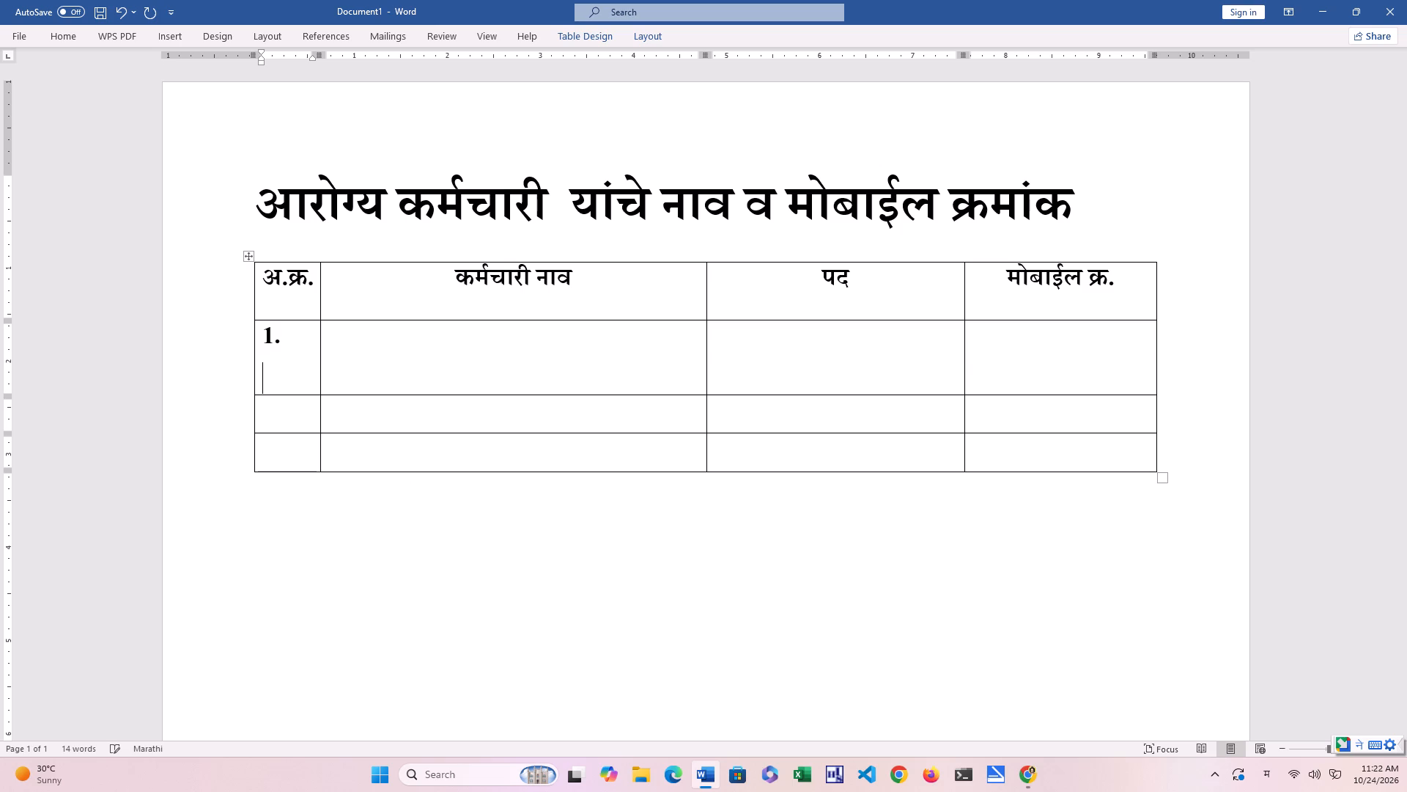
key("BackSpace")
key("Down")
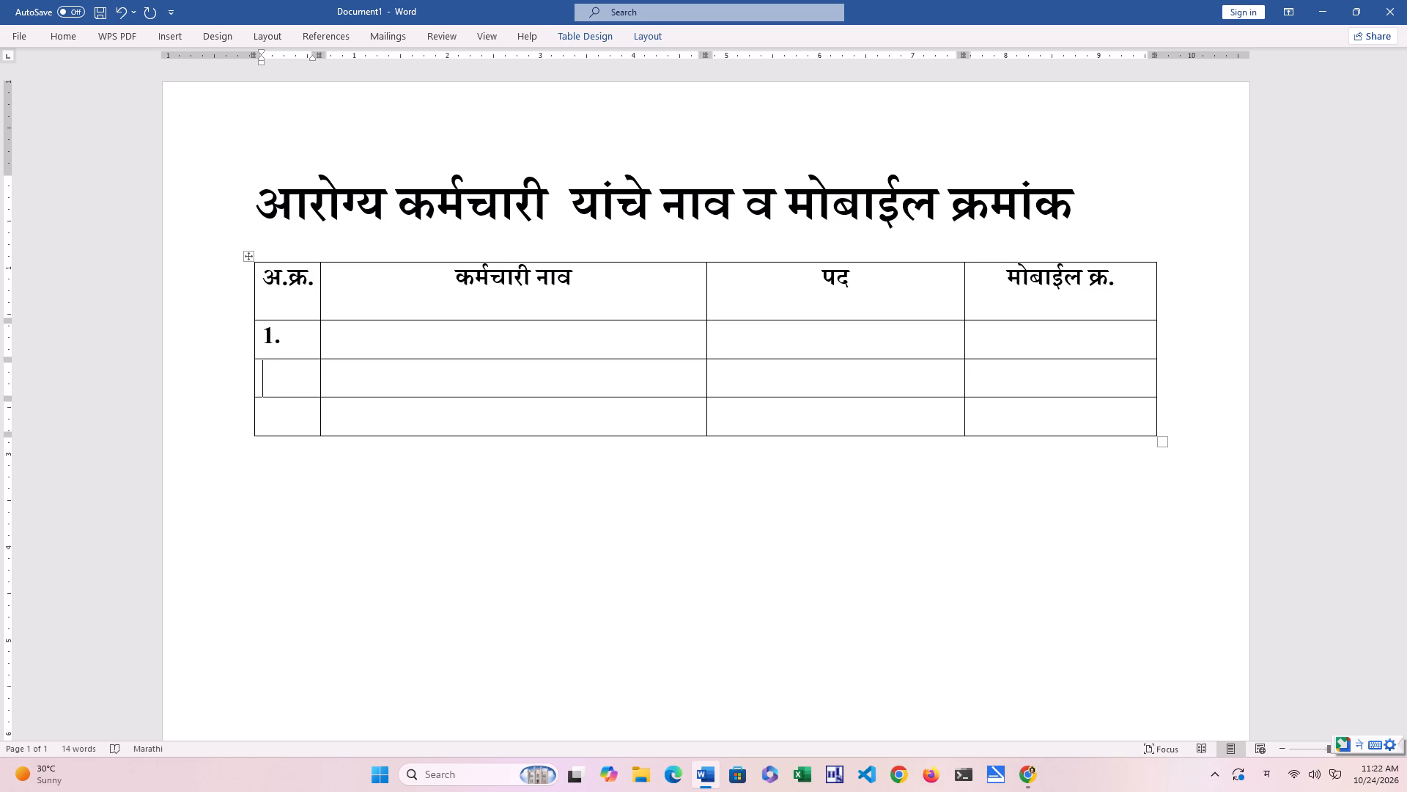
key("2")
key("Right")
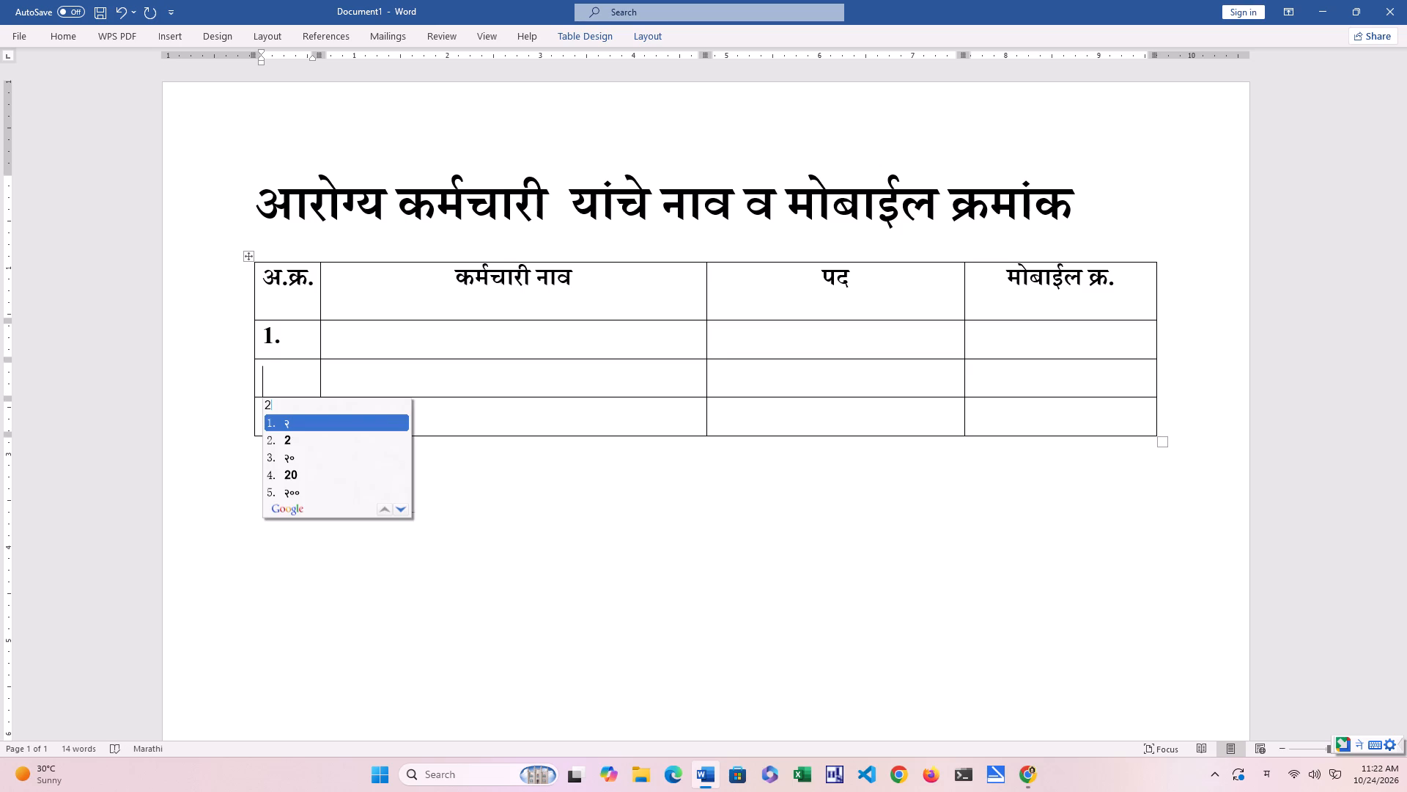
key("Down")
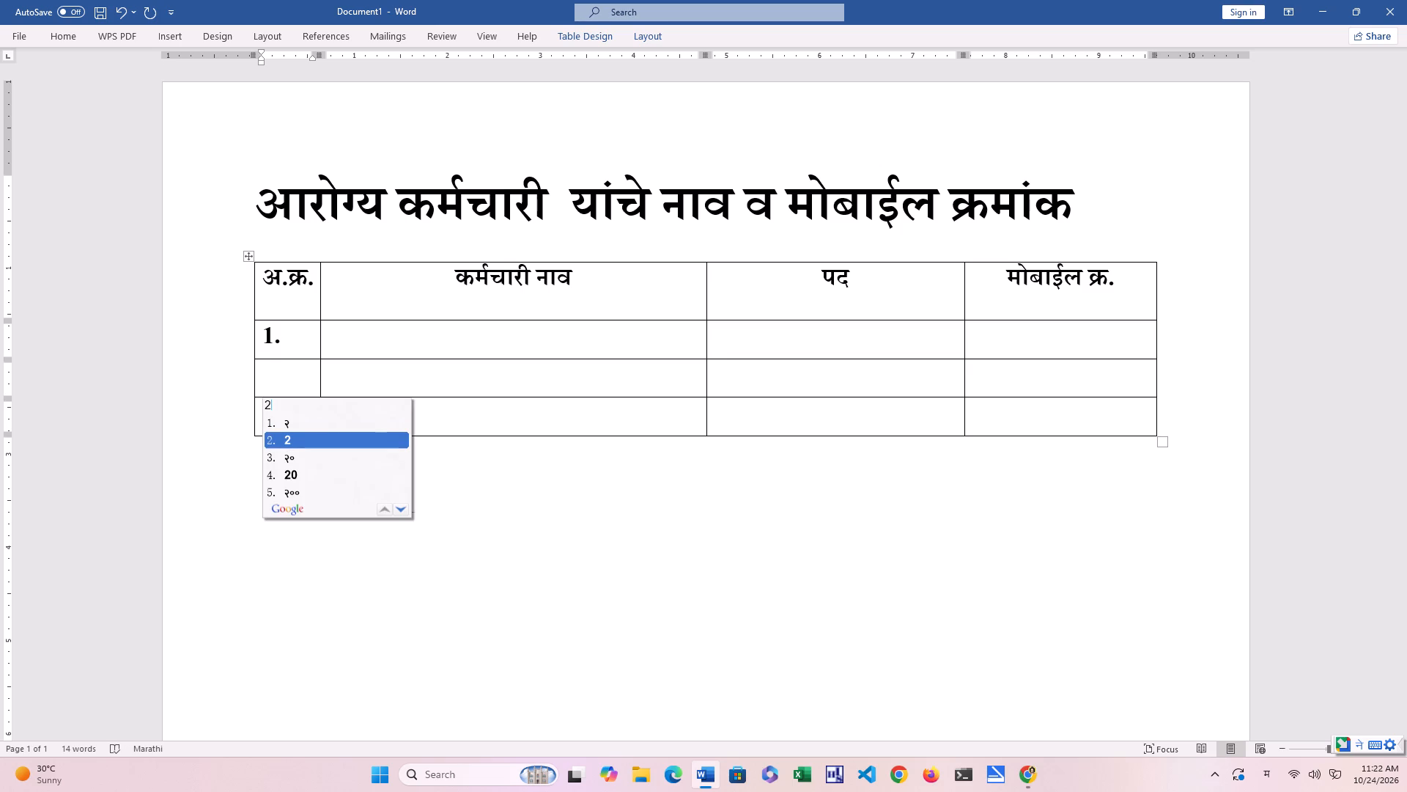
key("period")
key("Down")
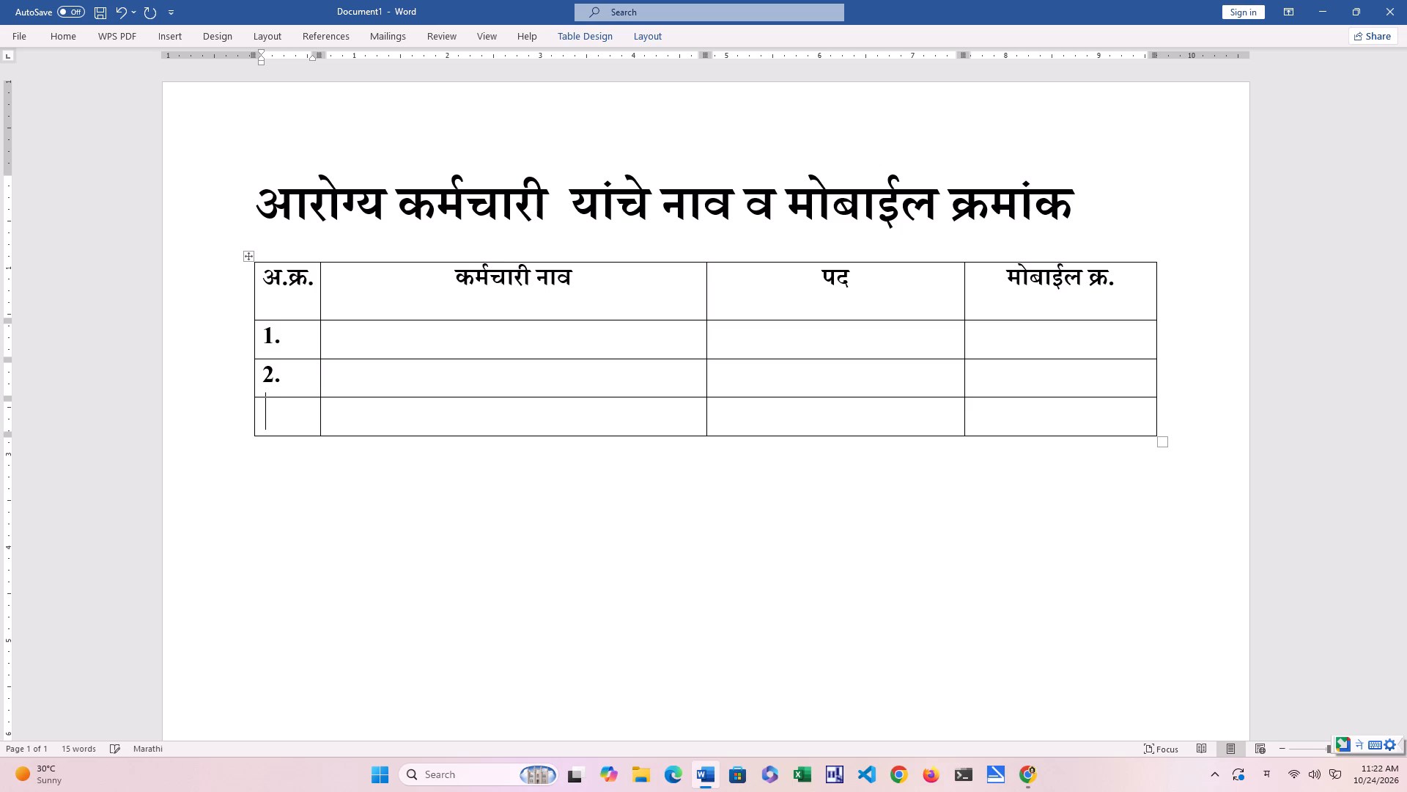
key("3")
key("Down")
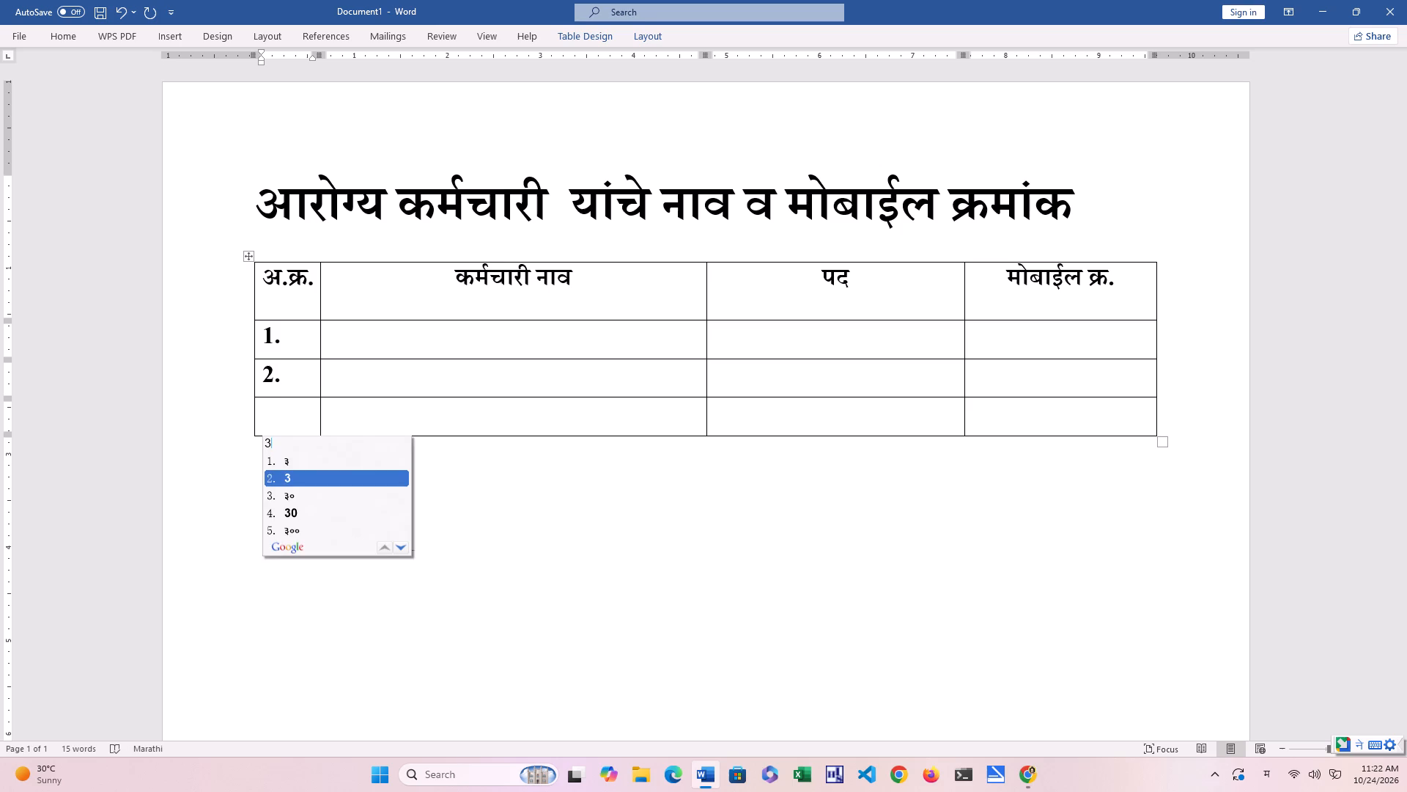
key("period")
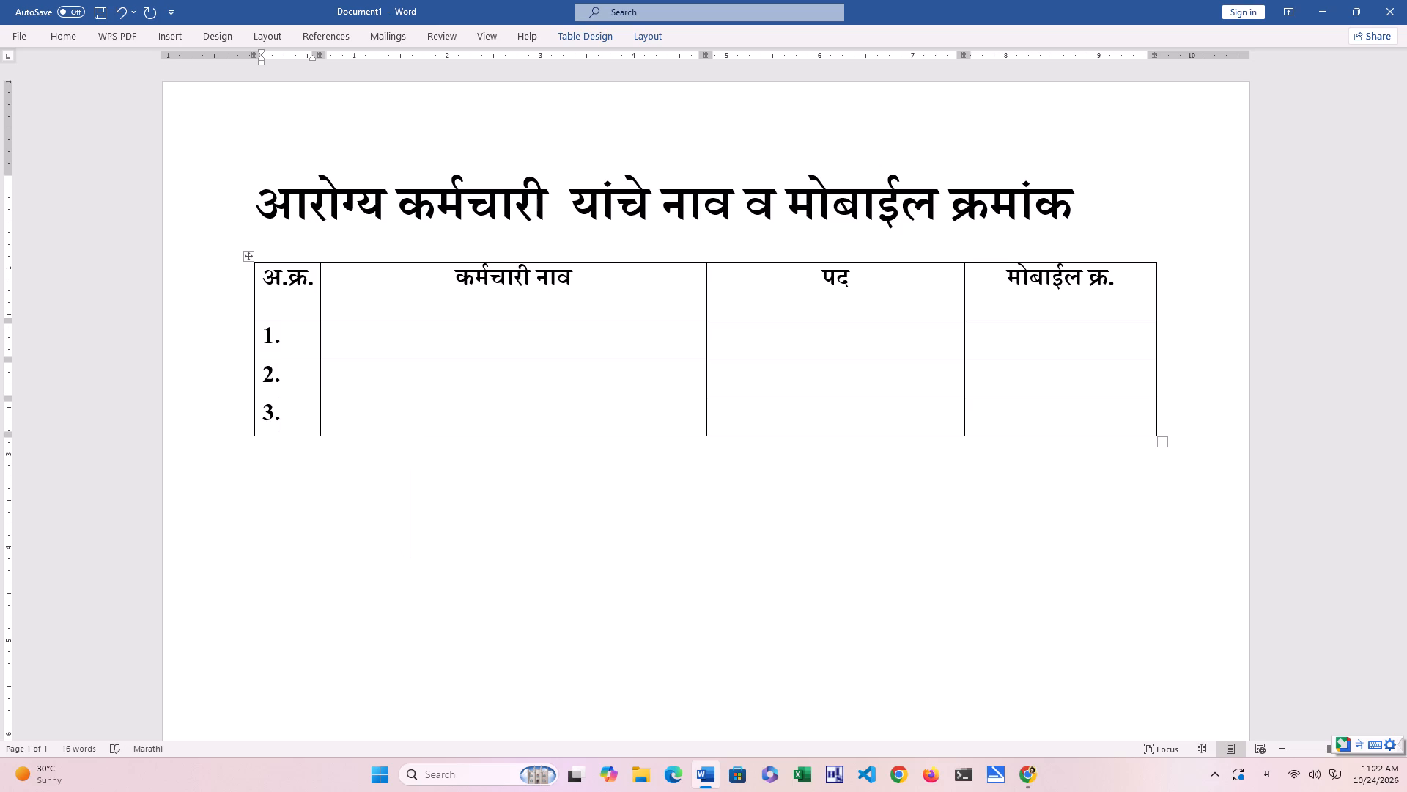
Enter the doctor's surname and initials in Marathi, preceded by the title डॉ., in row 1 of the कर्मचारी नाव column.
left_click(363, 345)
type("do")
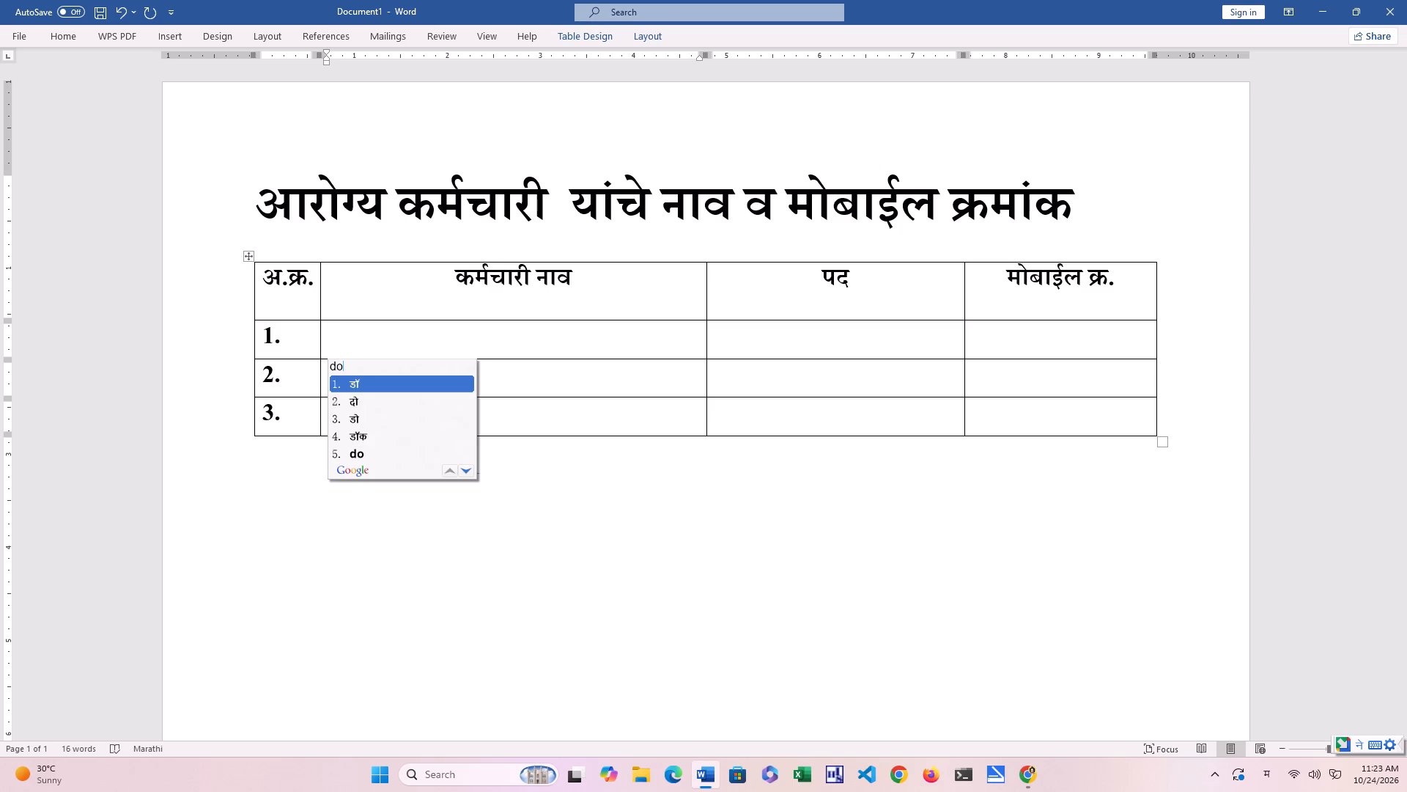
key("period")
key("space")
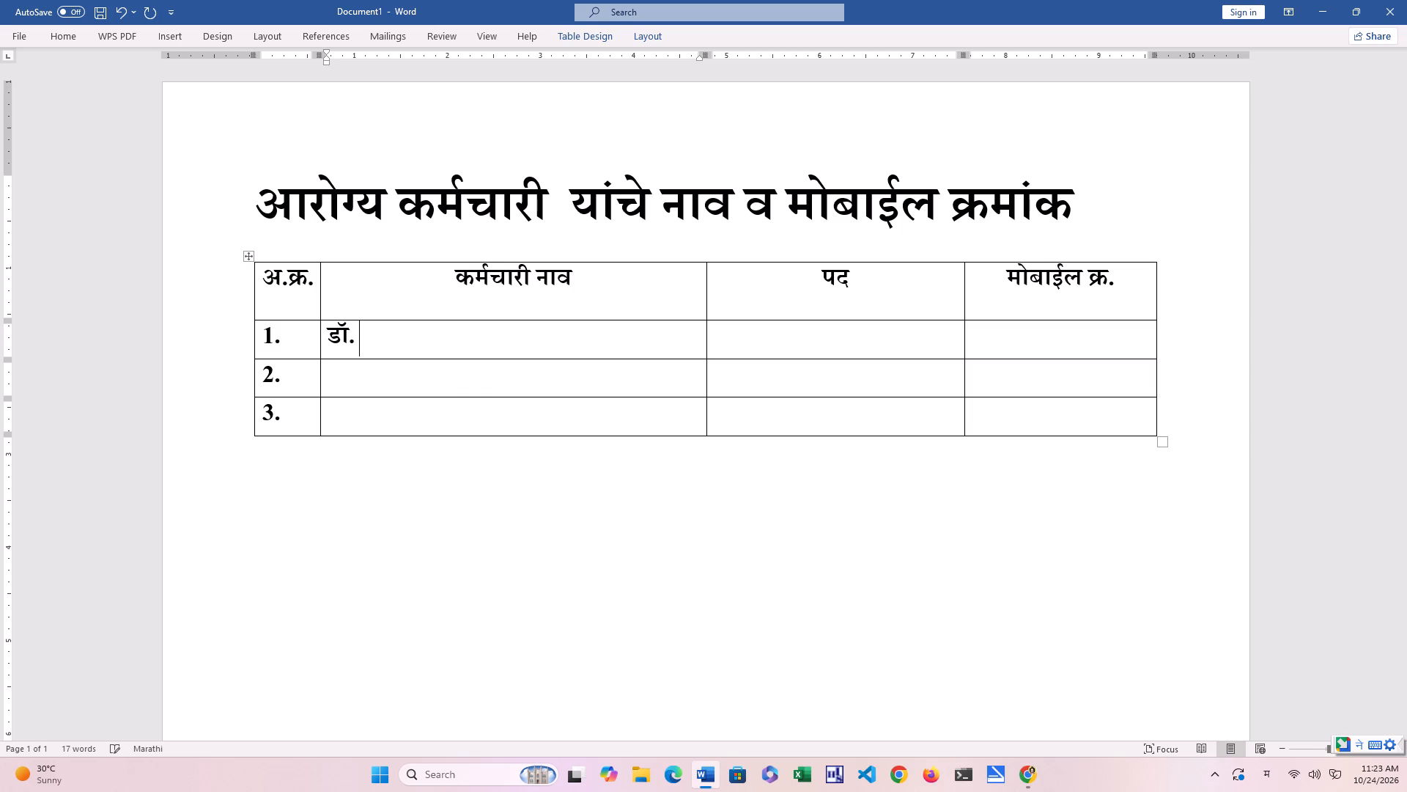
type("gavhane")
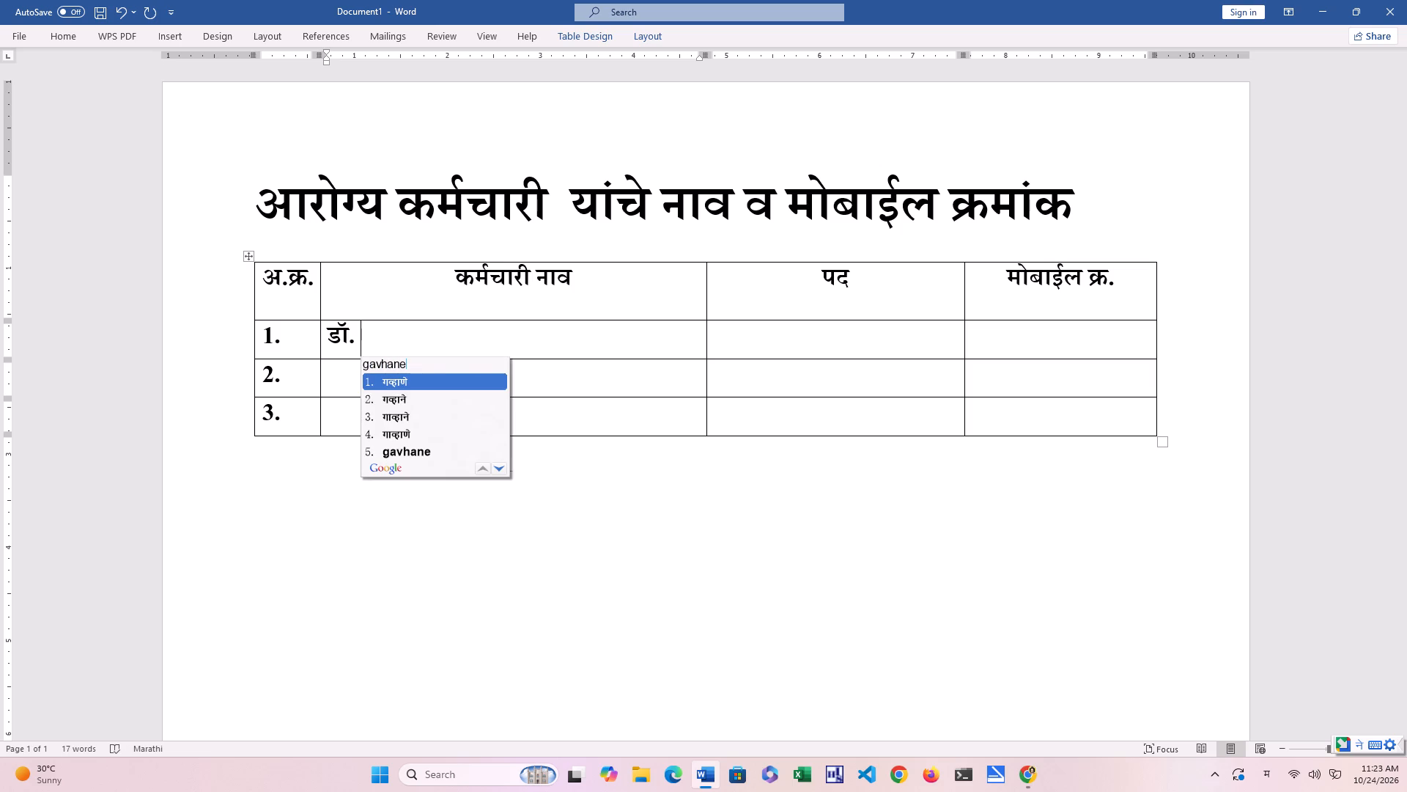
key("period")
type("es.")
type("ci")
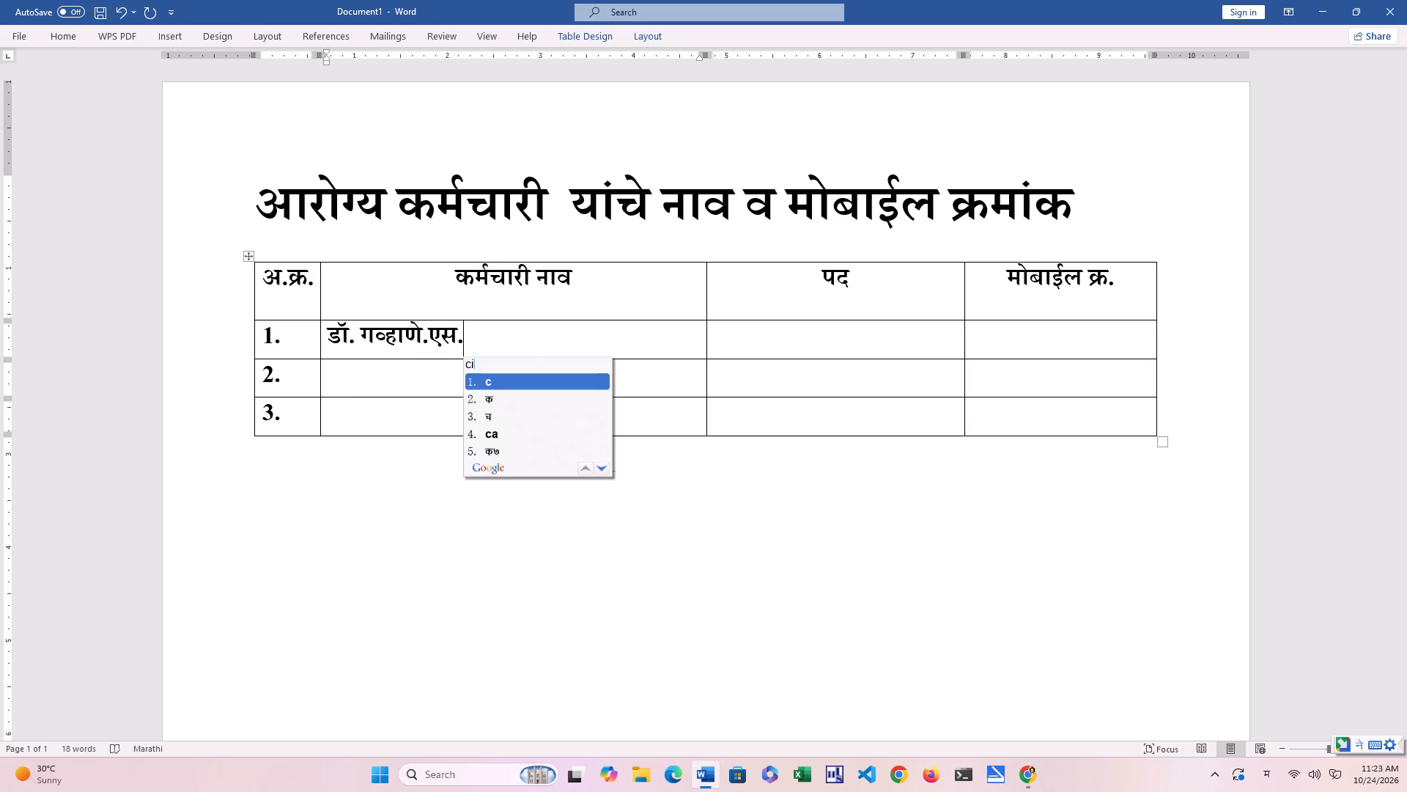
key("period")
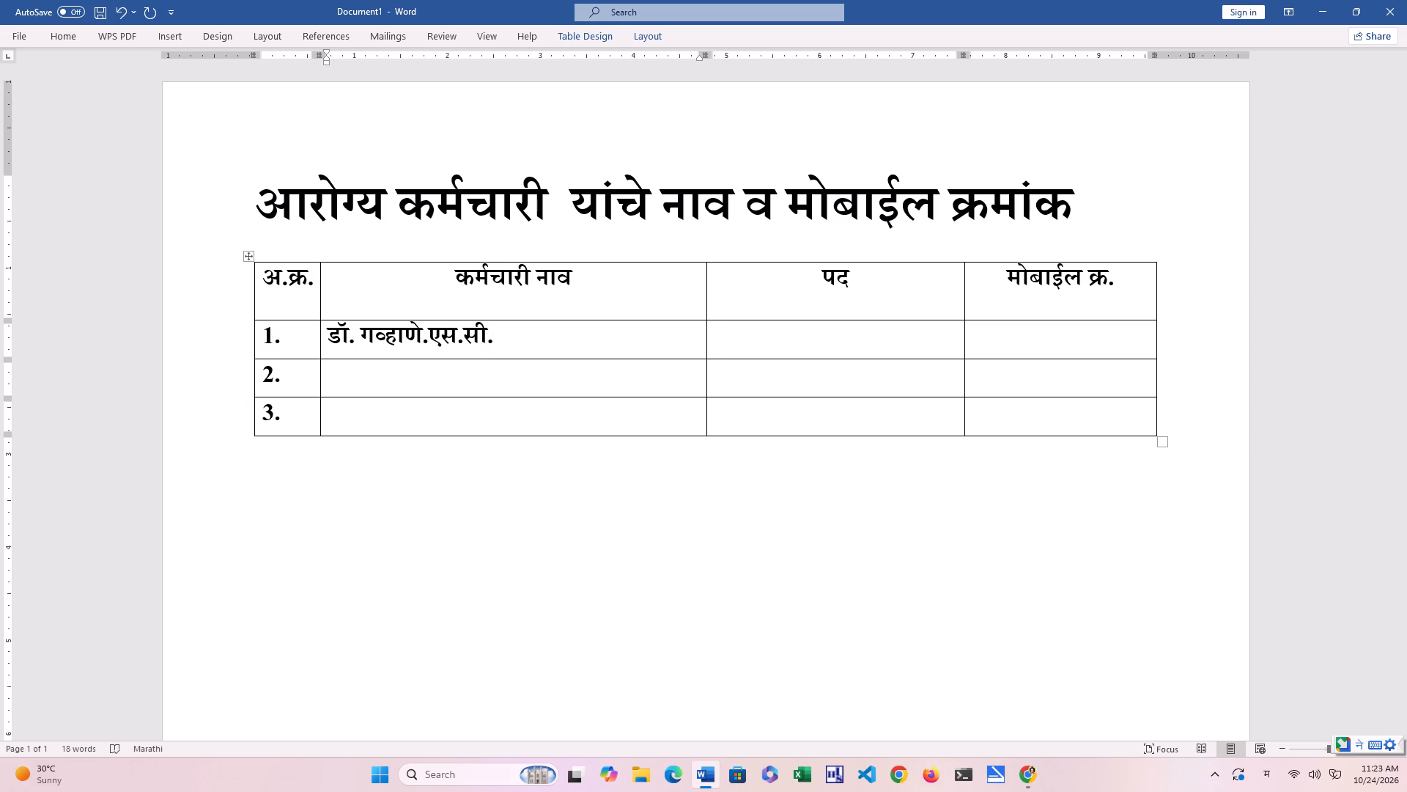
Enter वैद्यकीय अधिकारी as the post in row 1 of the पद column.
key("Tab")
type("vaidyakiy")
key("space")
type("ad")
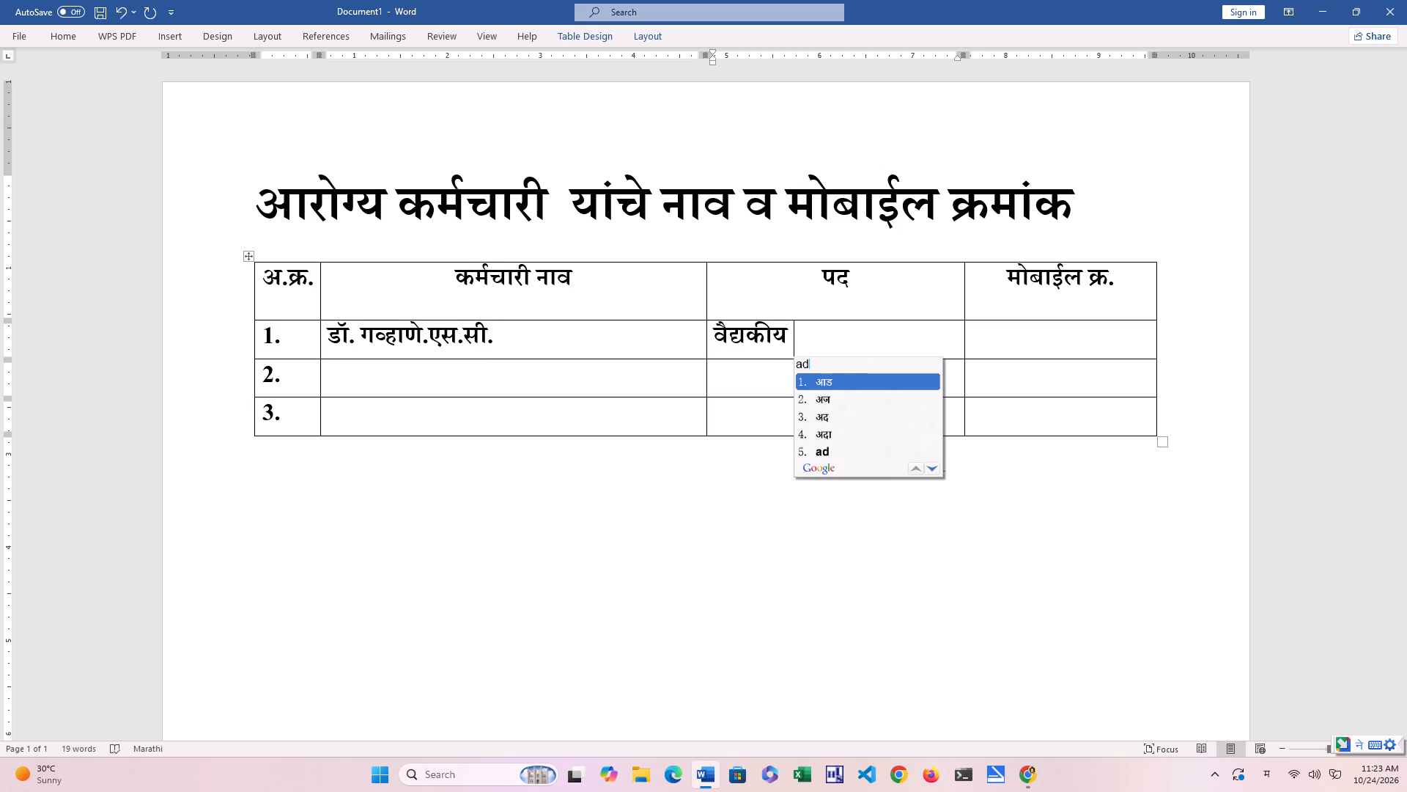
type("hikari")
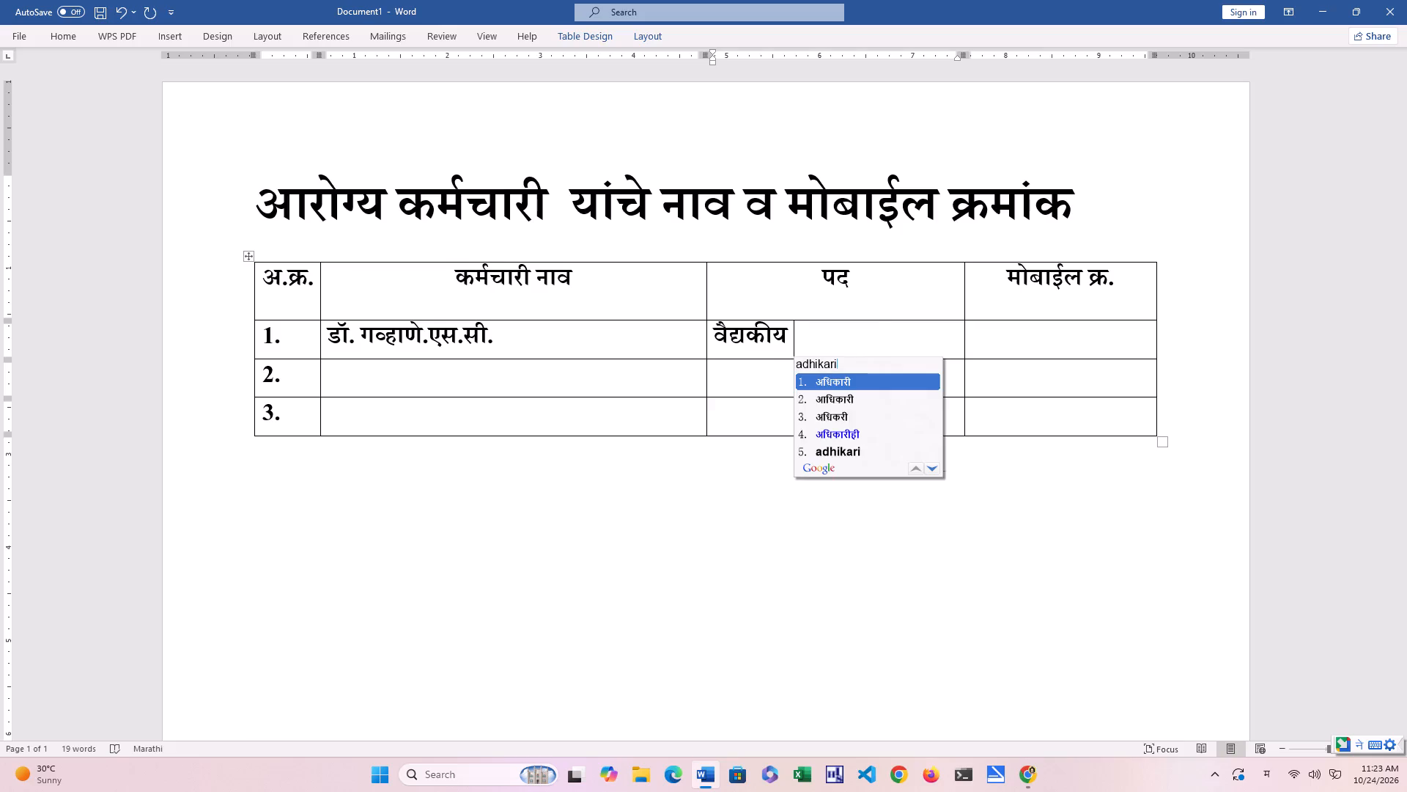
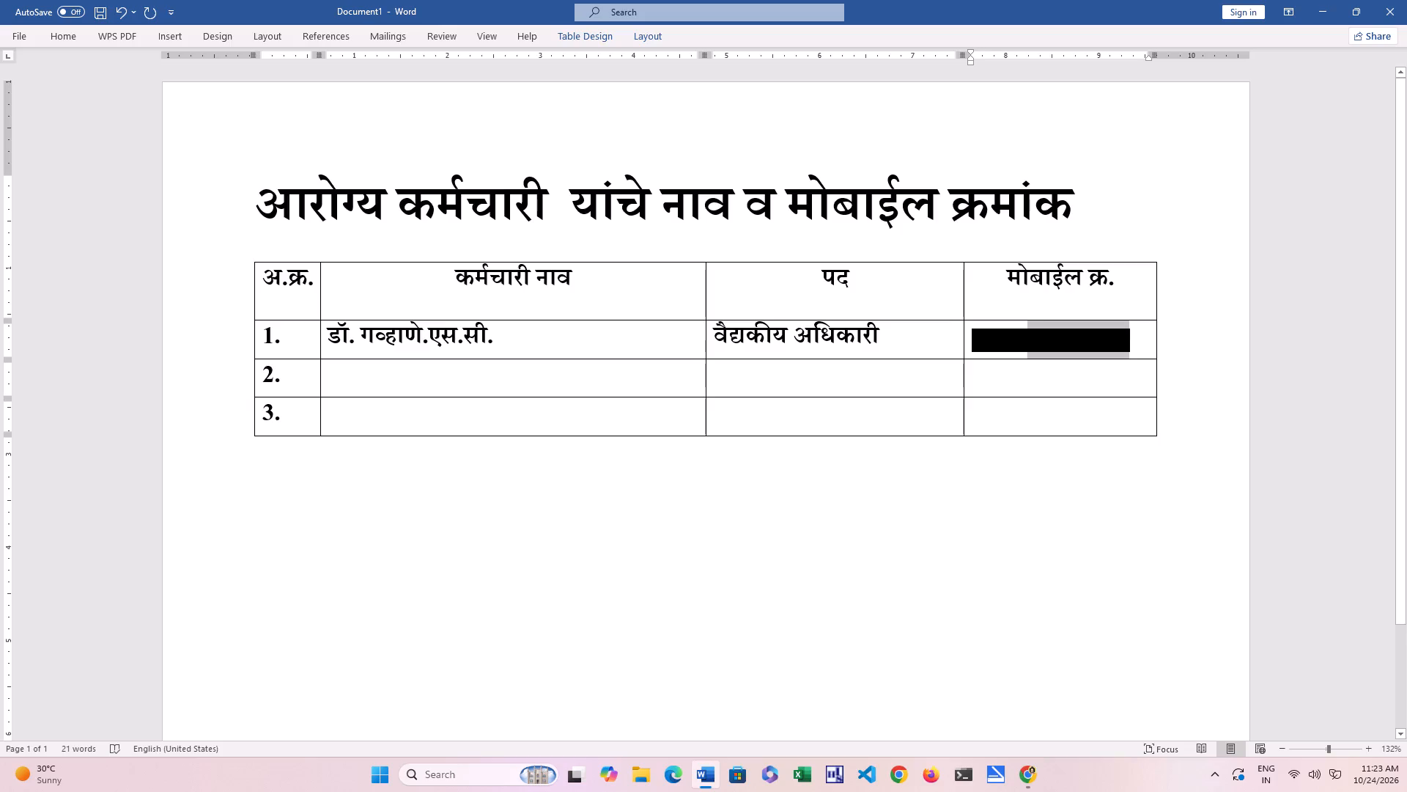
Reduce the font size of the mobile number in row 1 of the मोबाईल क्र. column to 20 pt.
left_click_drag(1015, 343, 971, 353)
left_click(1082, 313)
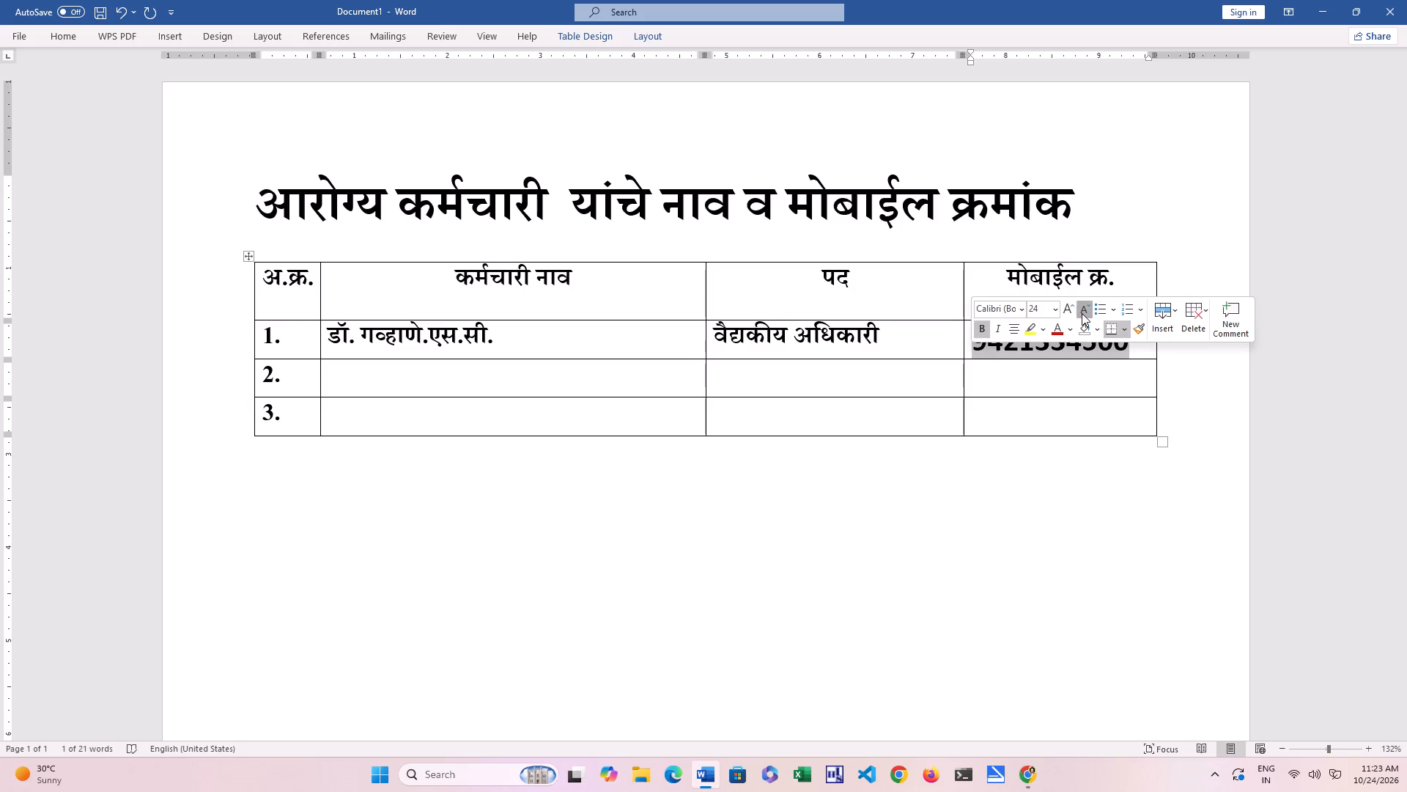
left_click(1082, 310)
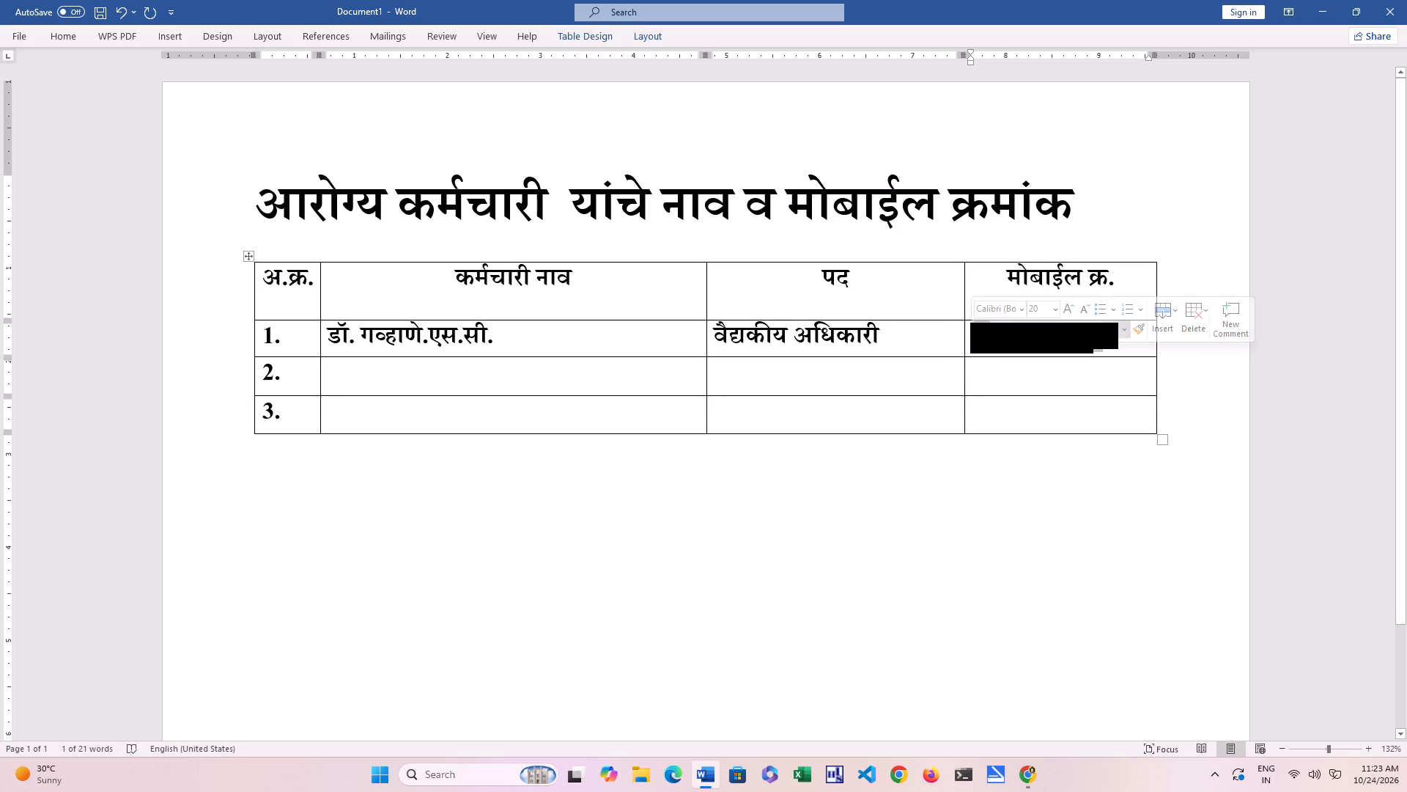
Remove the bold formatting from the mobile number in row 1 of the मोबाईल क्र. column.
left_click(968, 395)
left_click(978, 374)
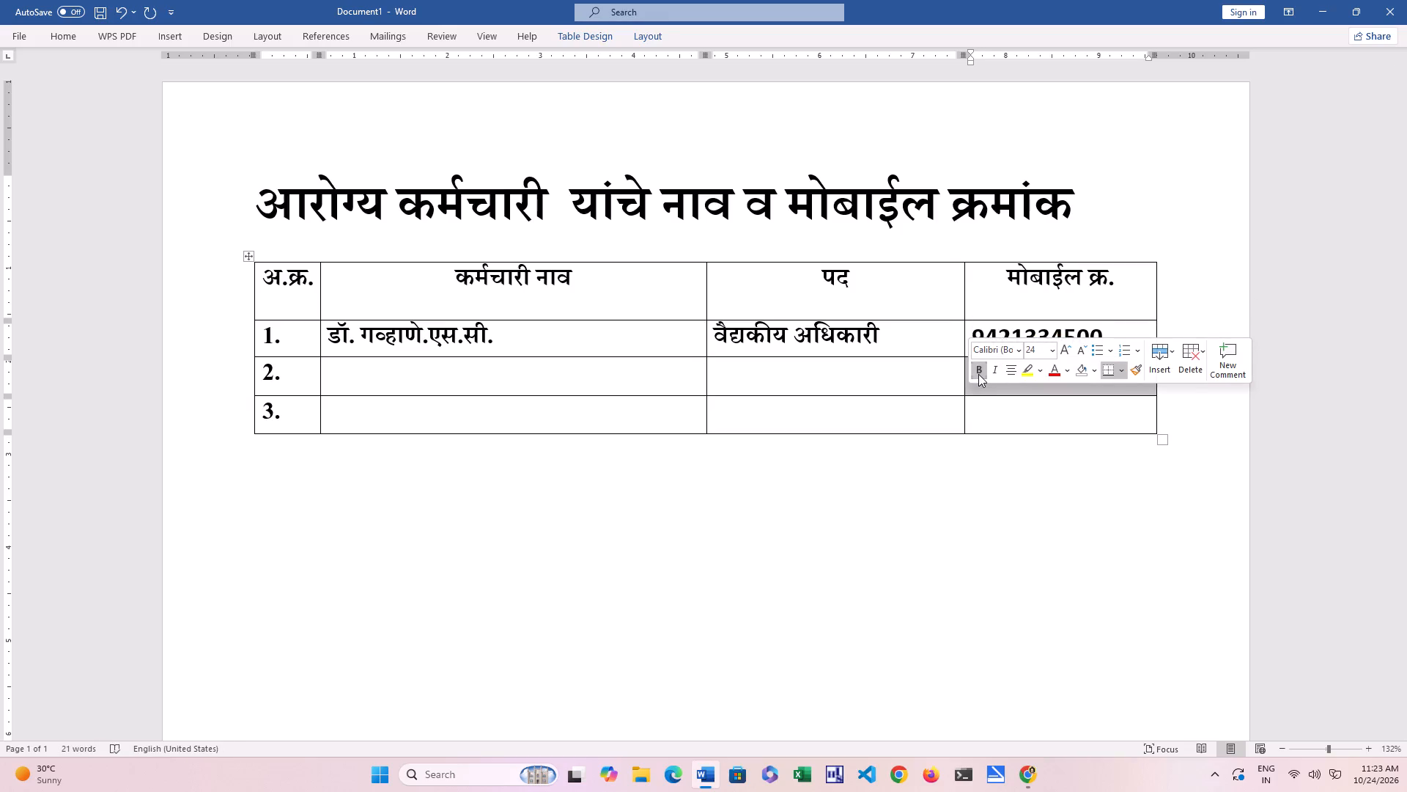
left_click(991, 401)
left_click_drag(1103, 331, 964, 342)
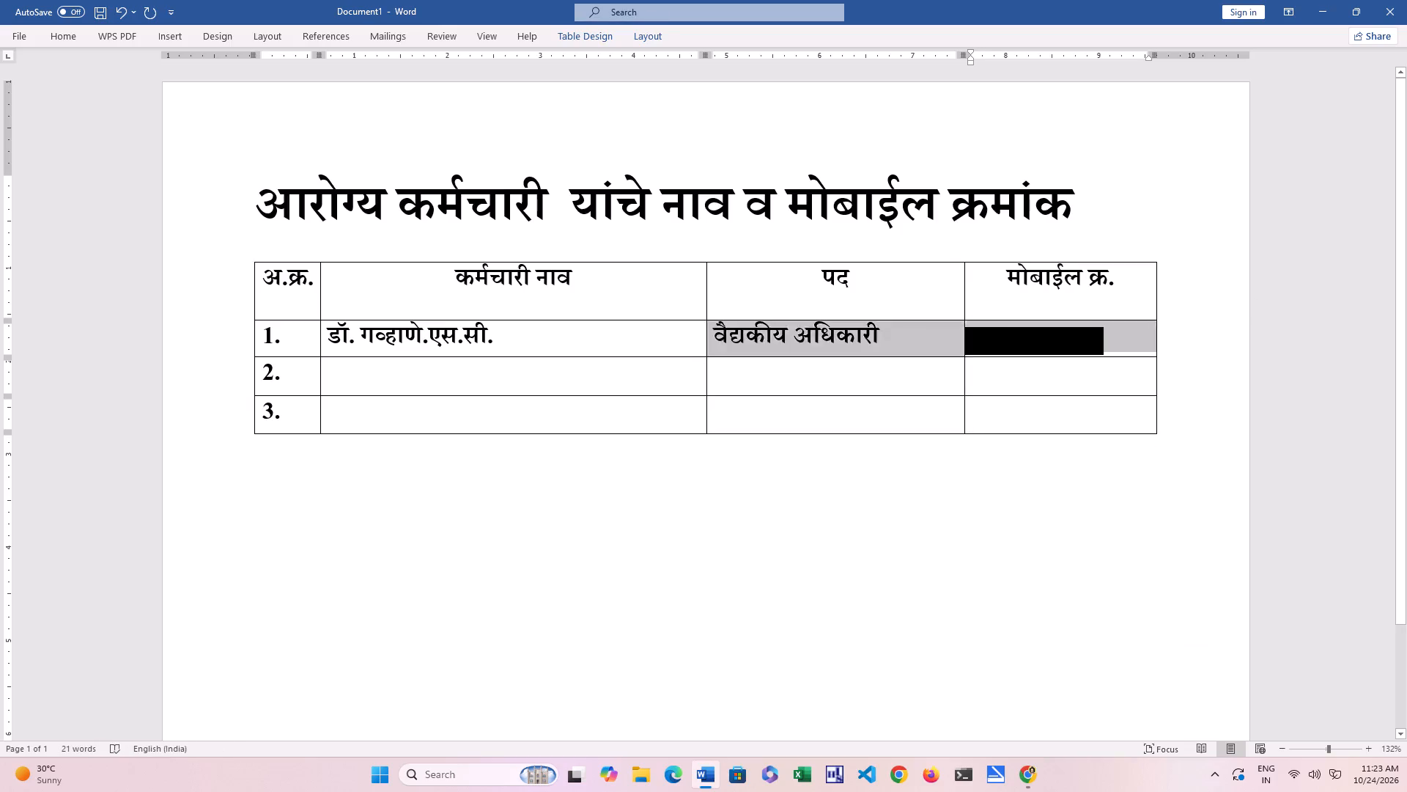
left_click_drag(964, 342, 986, 340)
left_click(1000, 319)
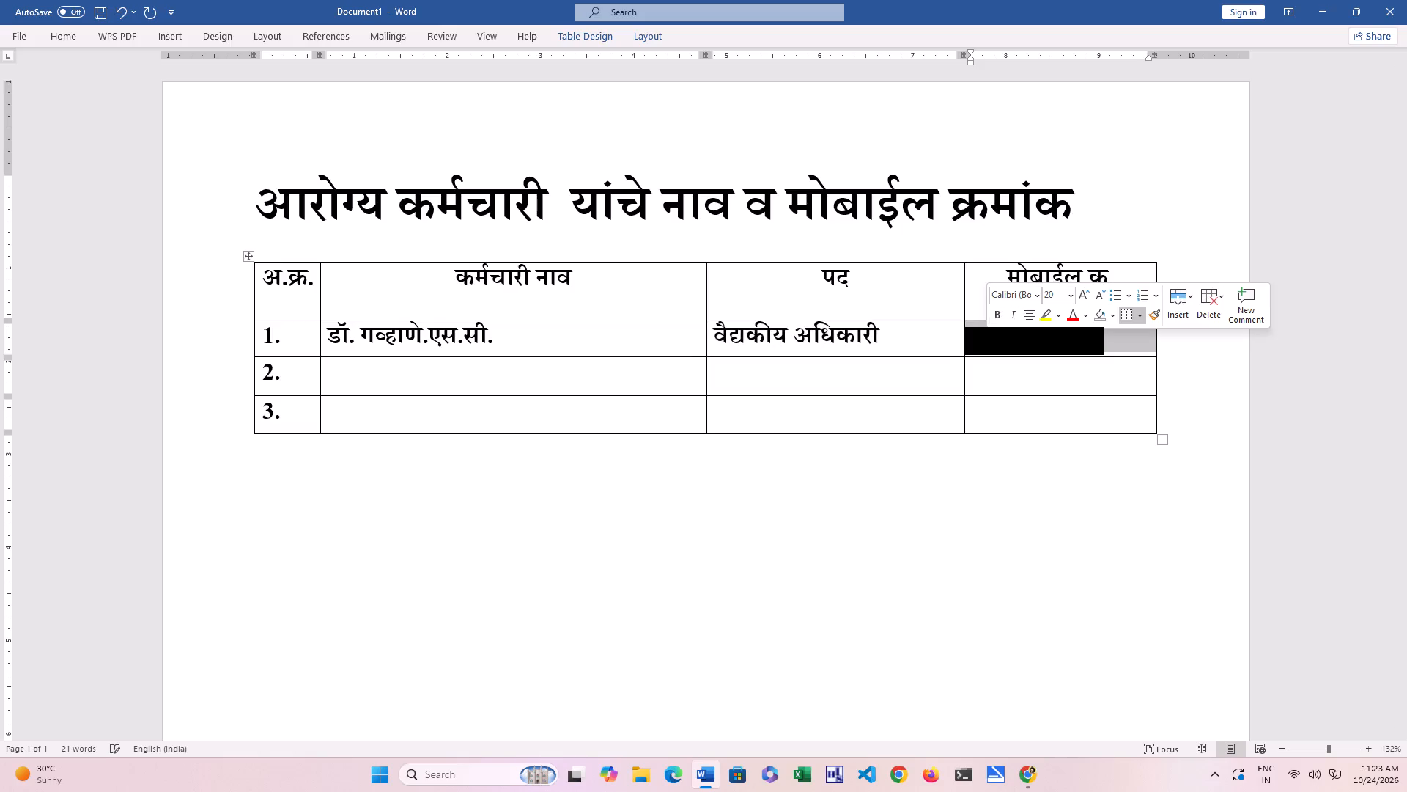
left_click(1013, 375)
Place the text cursor in row 2 of the कर्मचारी नाव column.
left_click(572, 377)
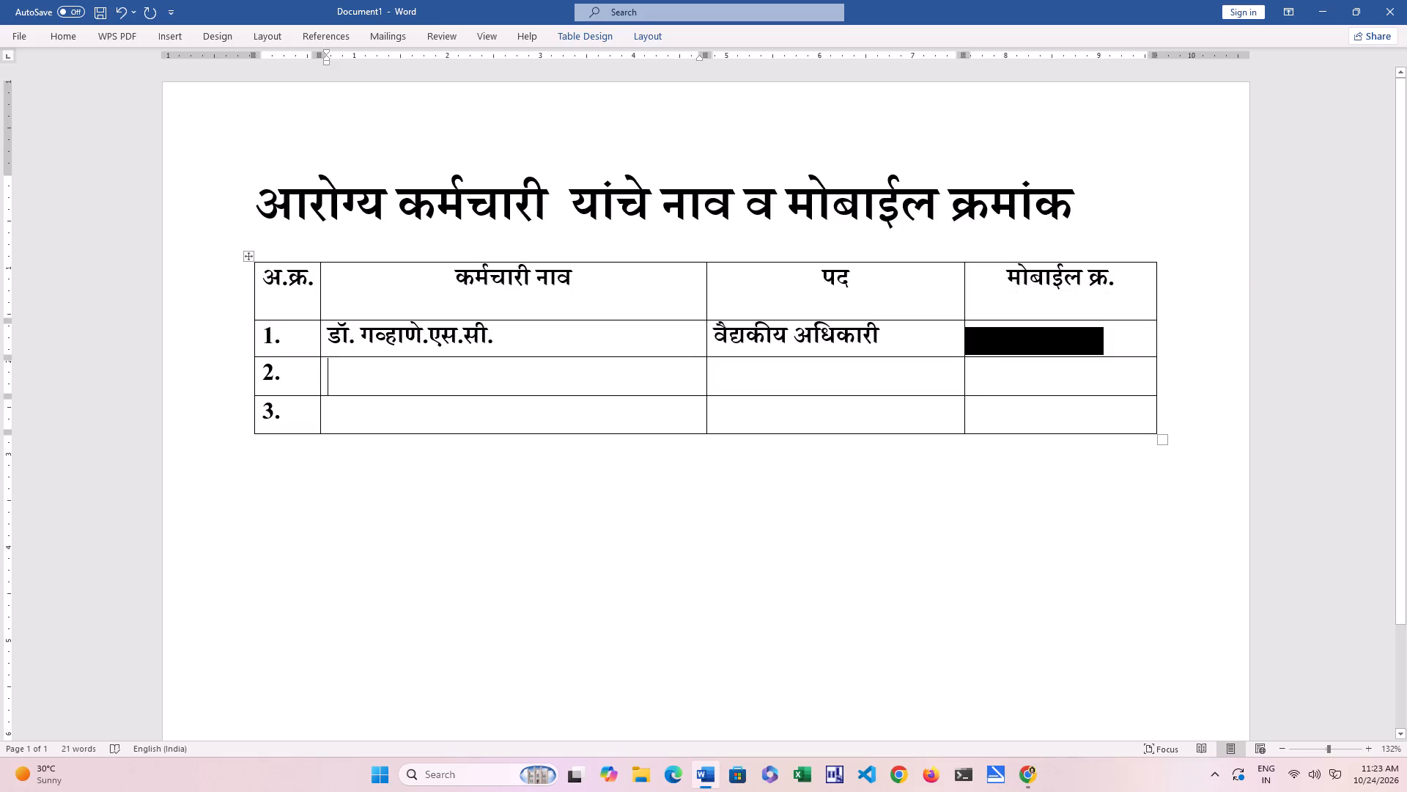